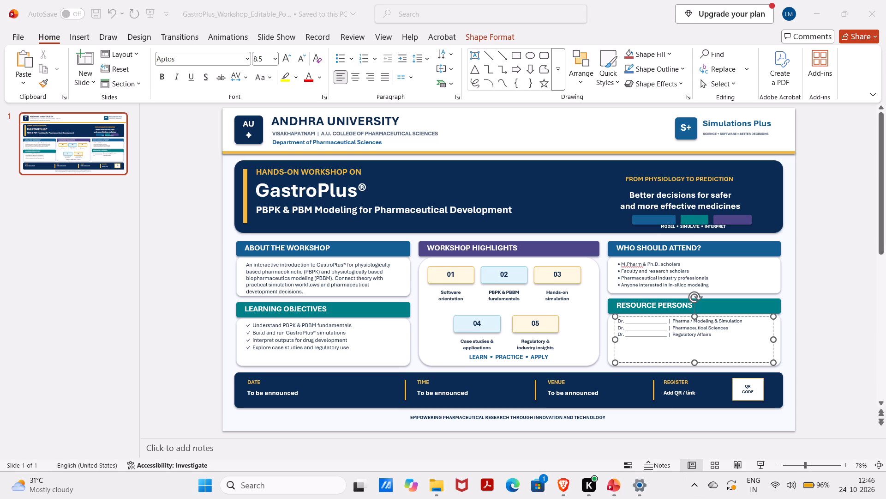
Delete the "To be announced" placeholder under DATE in the poster's footer band and try entering 16 in its place.
{"action": "scroll", "coordinate": [635, 404], "scroll_direction": "down", "scroll_amount": 2}
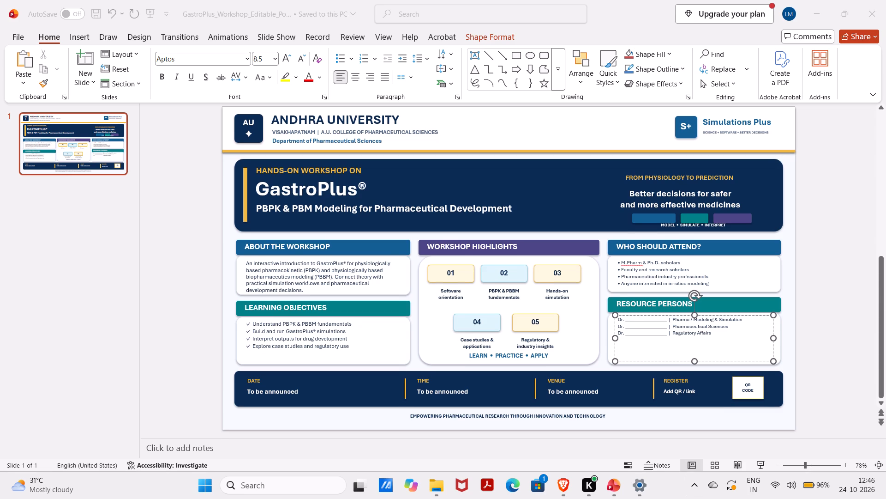
{"action": "left_click", "coordinate": [604, 386]}
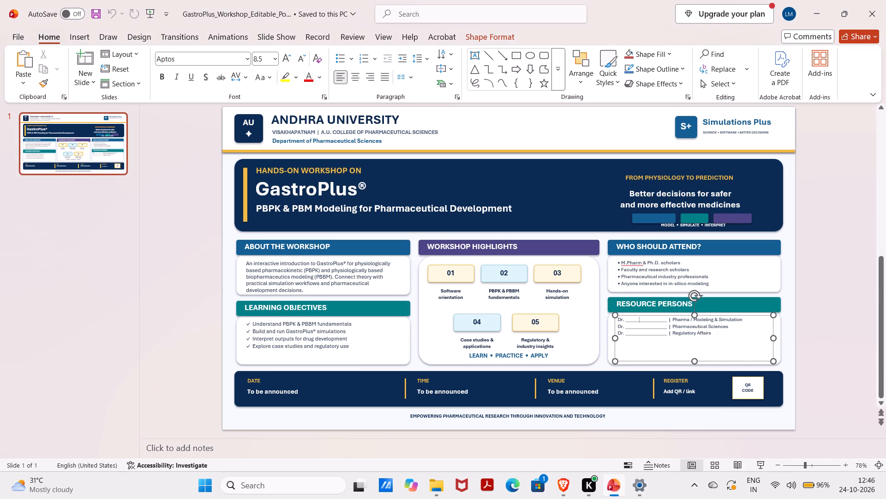
{"action": "double_click", "coordinate": [602, 395]}
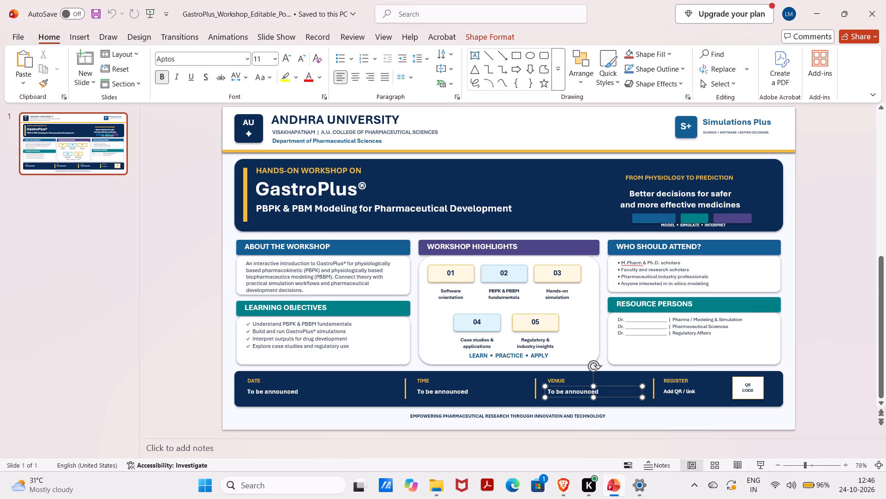
{"action": "left_click", "coordinate": [304, 390]}
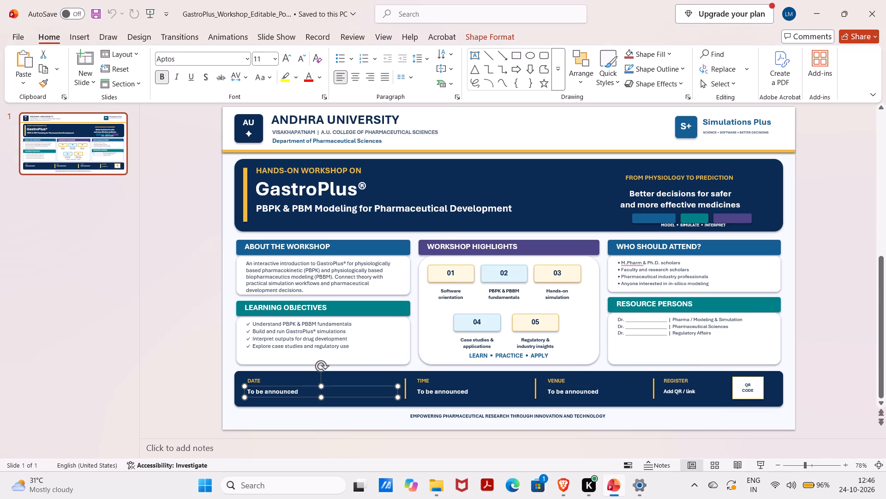
{"action": "key", "text": "BackSpace"}
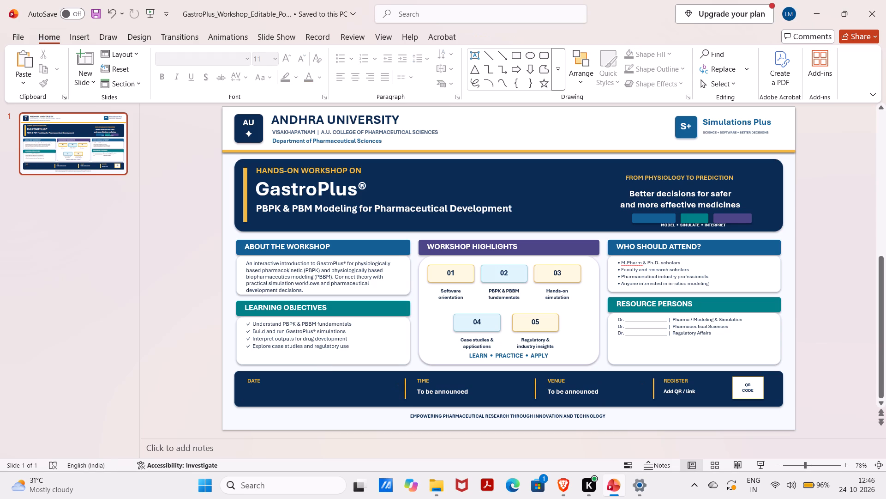
{"action": "type", "text": "16"}
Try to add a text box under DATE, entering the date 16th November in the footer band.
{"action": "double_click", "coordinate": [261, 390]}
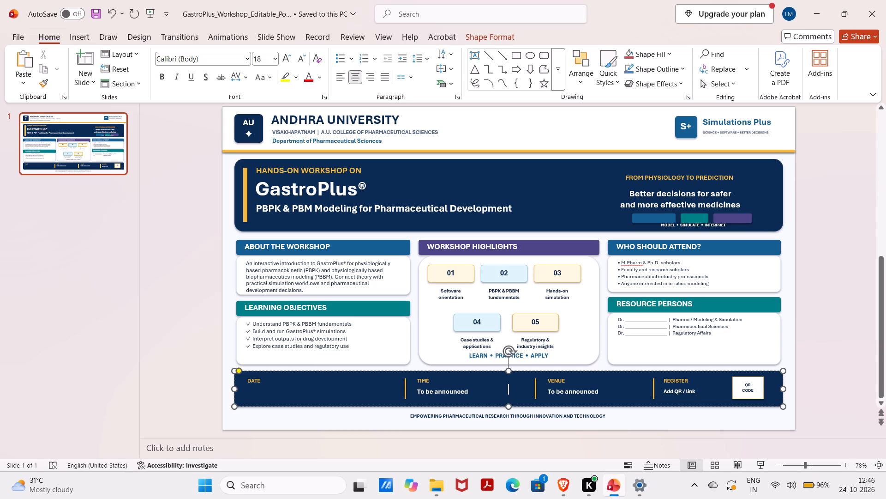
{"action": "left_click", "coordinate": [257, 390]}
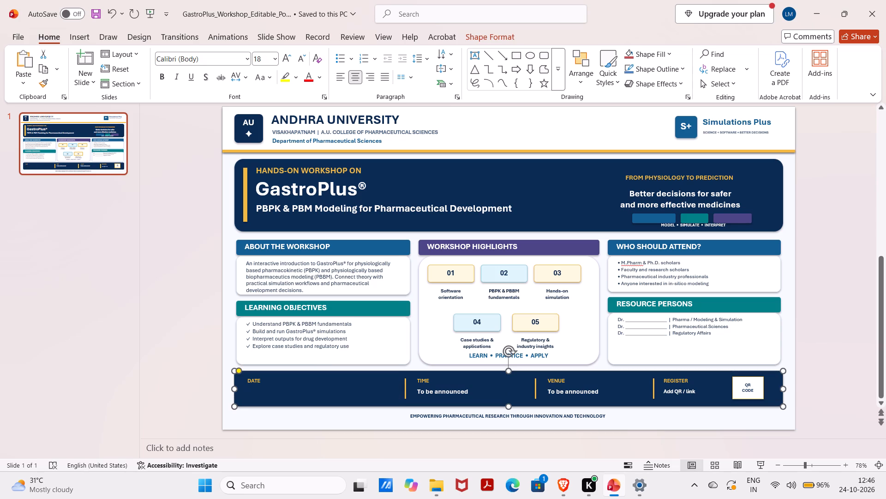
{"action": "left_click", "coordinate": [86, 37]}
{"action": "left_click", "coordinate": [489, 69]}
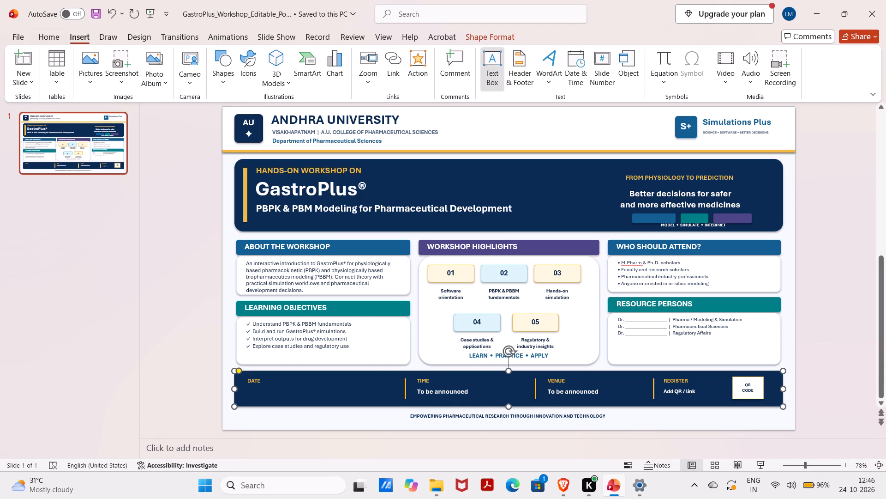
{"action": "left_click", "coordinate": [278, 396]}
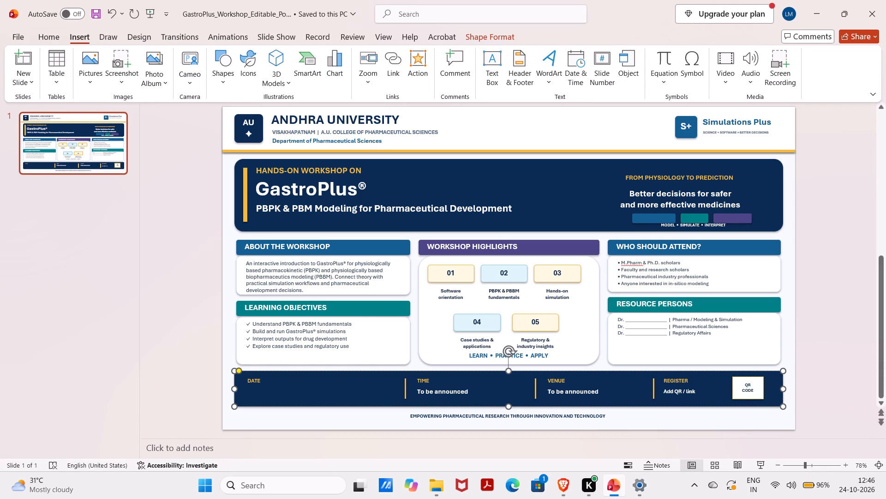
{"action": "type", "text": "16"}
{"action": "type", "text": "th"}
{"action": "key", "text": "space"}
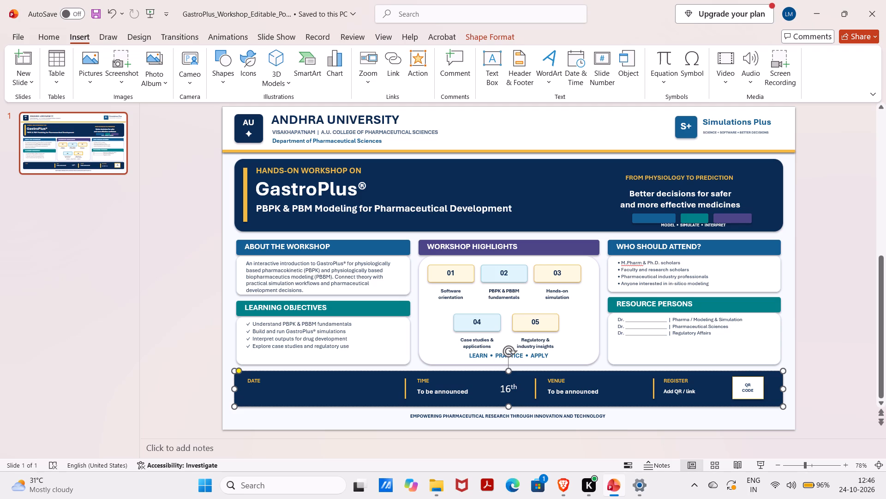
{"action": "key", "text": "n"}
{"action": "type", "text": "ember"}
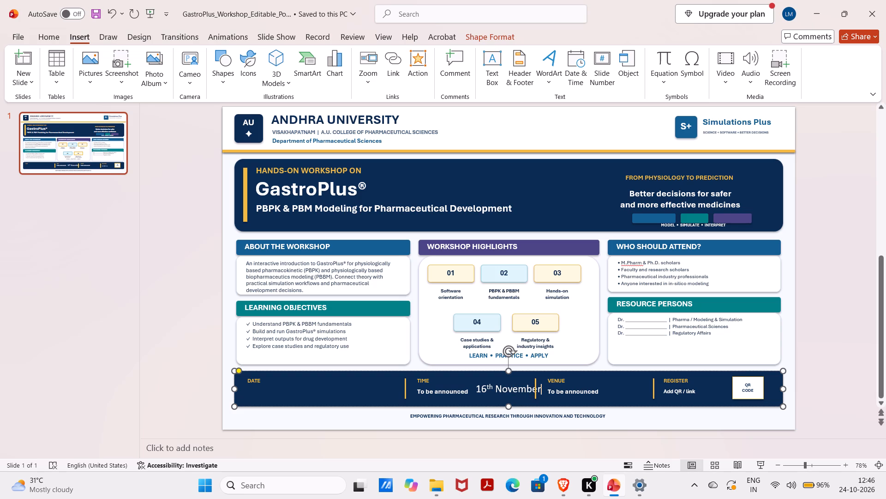
Shift the poster's pale background rectangle left and up, and widen it past the slide's right edge.
{"action": "left_click_drag", "start_coordinate": [787, 390], "coordinate": [764, 380]}
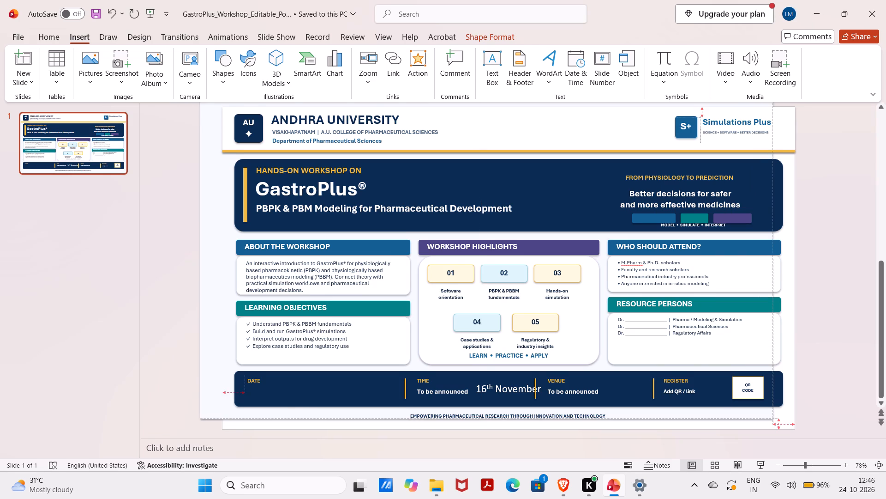
{"action": "left_click_drag", "start_coordinate": [764, 380], "coordinate": [765, 380]}
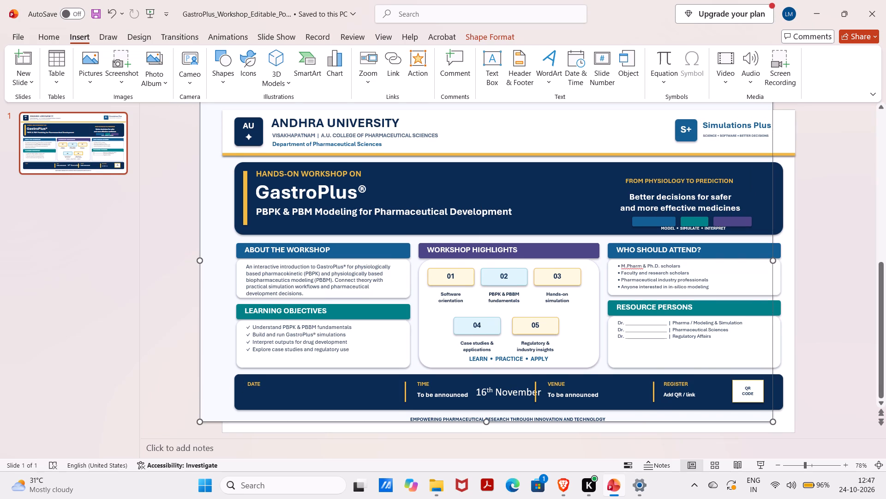
{"action": "left_click_drag", "start_coordinate": [773, 260], "coordinate": [802, 266]}
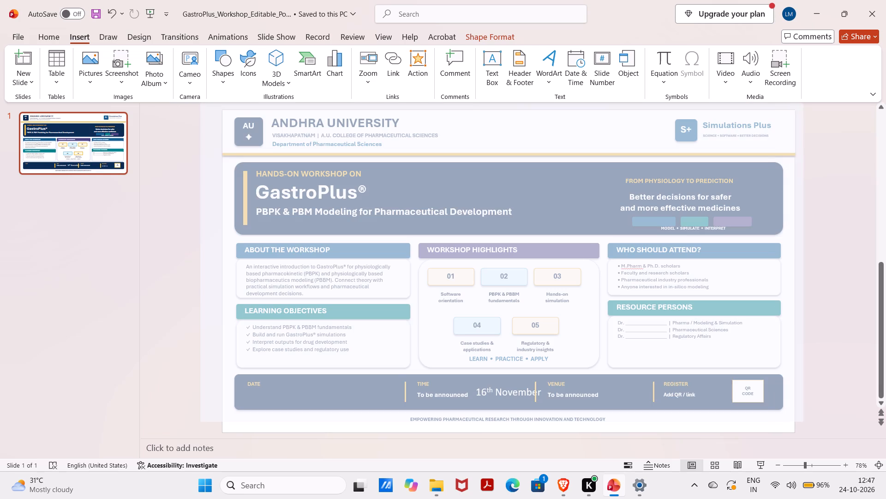
{"action": "left_click_drag", "start_coordinate": [802, 266], "coordinate": [799, 265]}
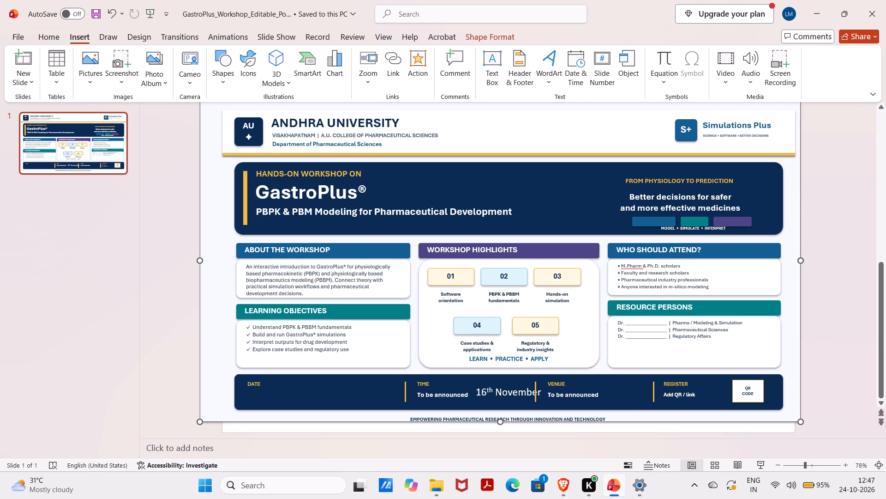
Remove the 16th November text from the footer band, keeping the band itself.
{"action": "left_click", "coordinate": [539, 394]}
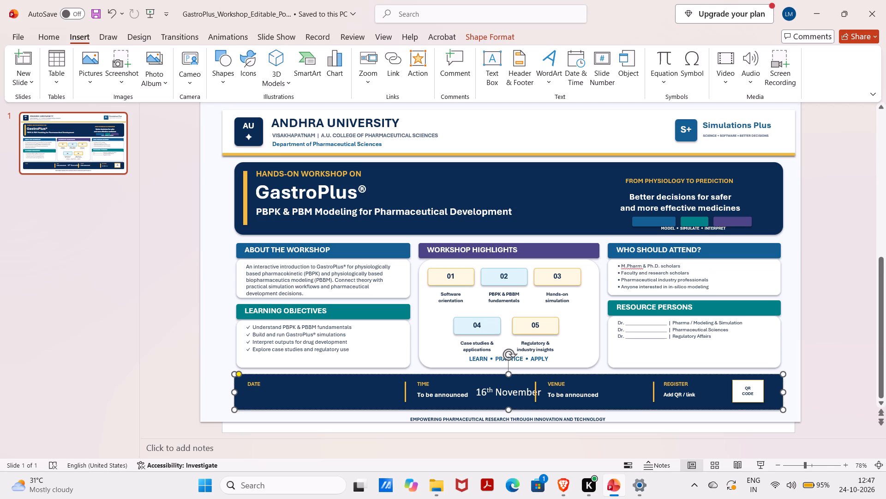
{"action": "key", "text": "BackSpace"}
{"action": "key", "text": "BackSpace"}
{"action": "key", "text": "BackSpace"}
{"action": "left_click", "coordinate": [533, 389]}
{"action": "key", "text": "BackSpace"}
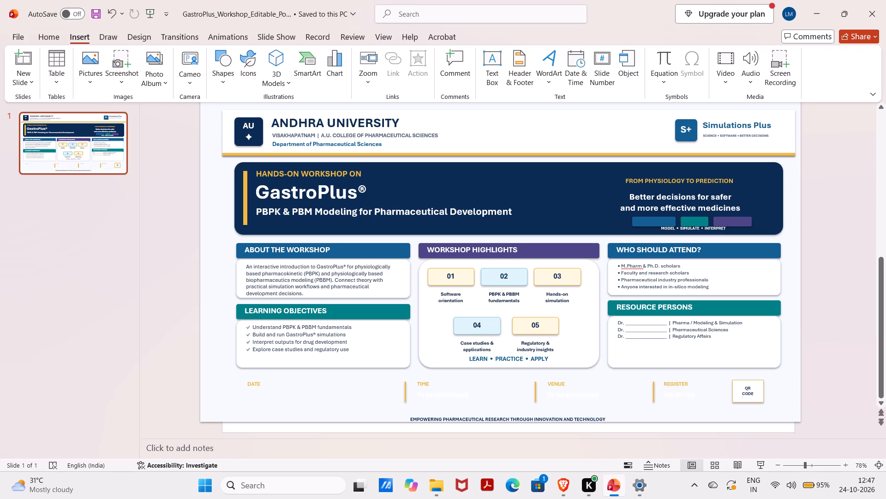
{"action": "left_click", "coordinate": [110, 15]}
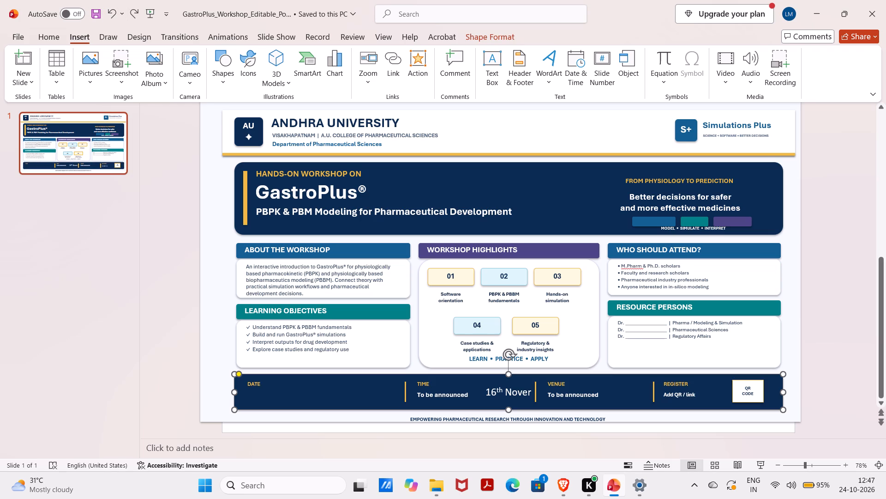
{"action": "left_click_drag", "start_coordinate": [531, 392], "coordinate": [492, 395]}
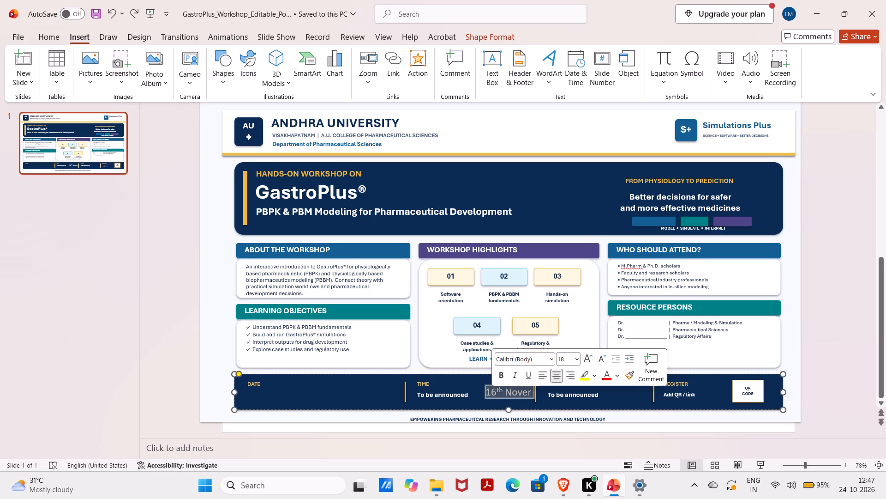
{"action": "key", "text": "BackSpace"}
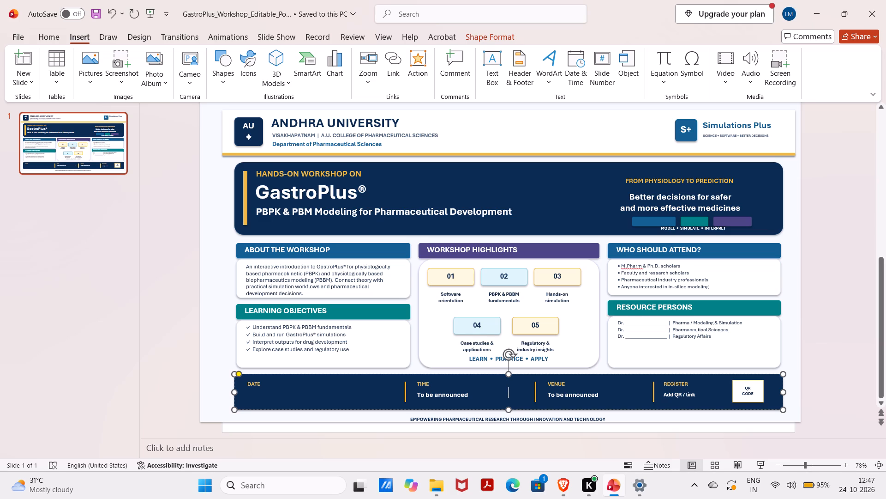
Try to add a text box under DATE, entering the test text "ssss" in the footer band.
{"action": "left_click", "coordinate": [251, 394]}
{"action": "double_click", "coordinate": [257, 398]}
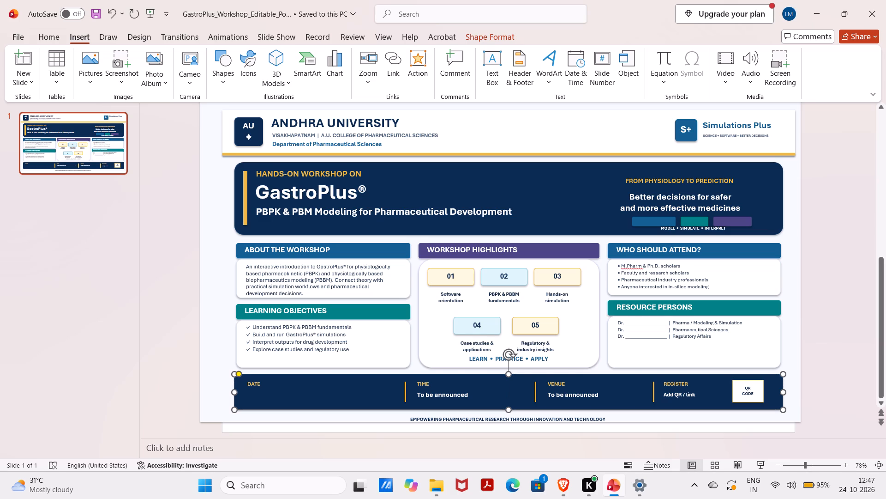
{"action": "left_click", "coordinate": [488, 79]}
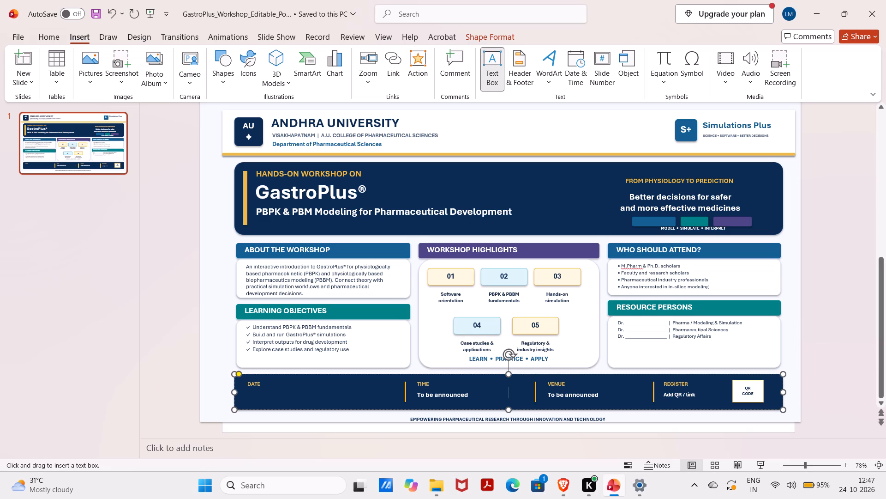
{"action": "double_click", "coordinate": [263, 399]}
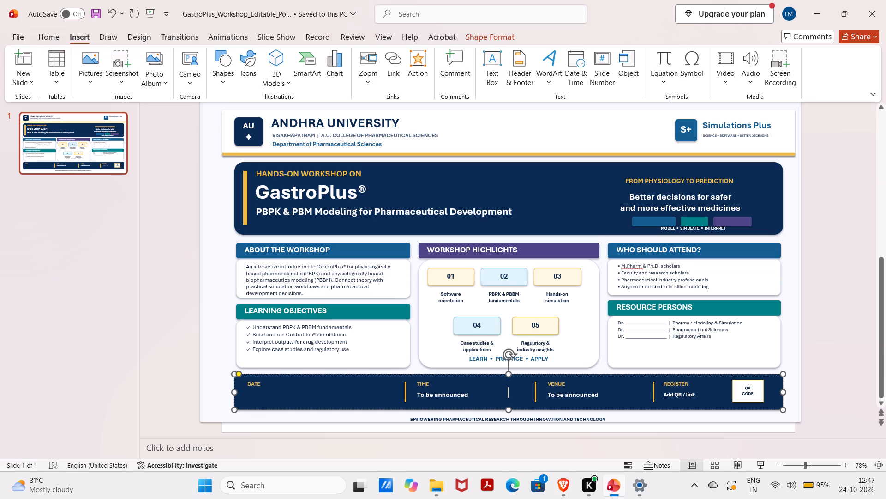
{"action": "key", "text": "s"}
{"action": "type", "text": "sss"}
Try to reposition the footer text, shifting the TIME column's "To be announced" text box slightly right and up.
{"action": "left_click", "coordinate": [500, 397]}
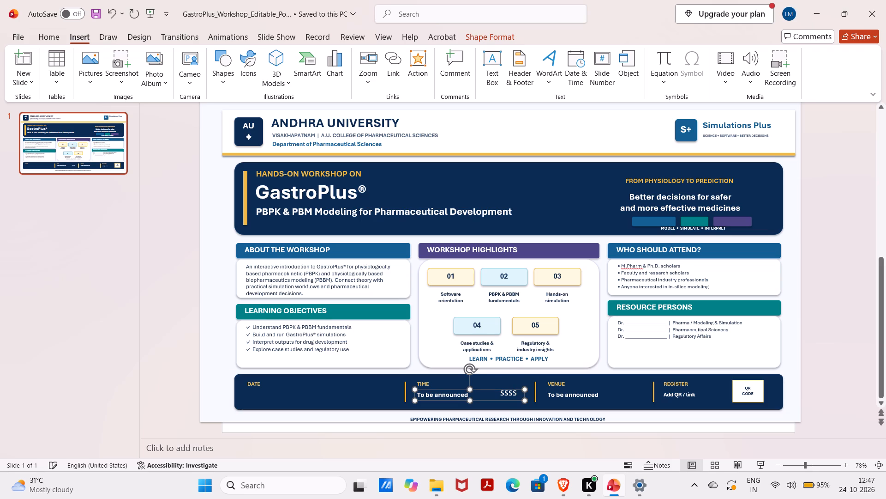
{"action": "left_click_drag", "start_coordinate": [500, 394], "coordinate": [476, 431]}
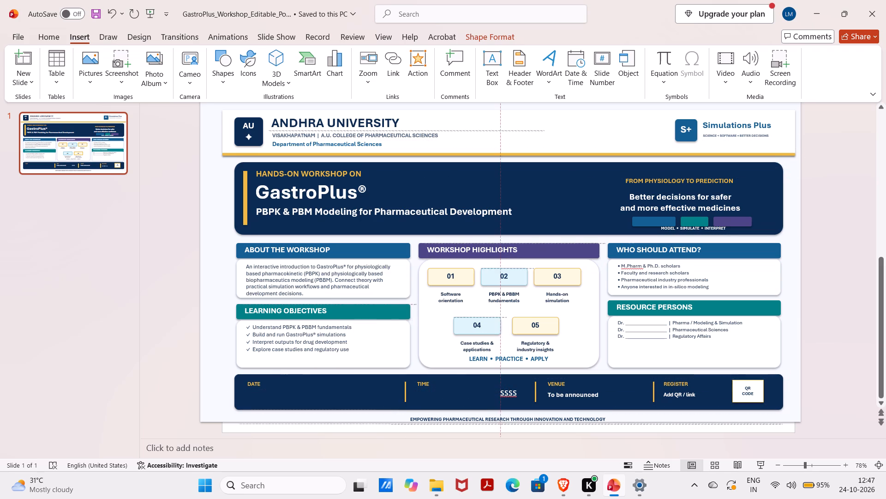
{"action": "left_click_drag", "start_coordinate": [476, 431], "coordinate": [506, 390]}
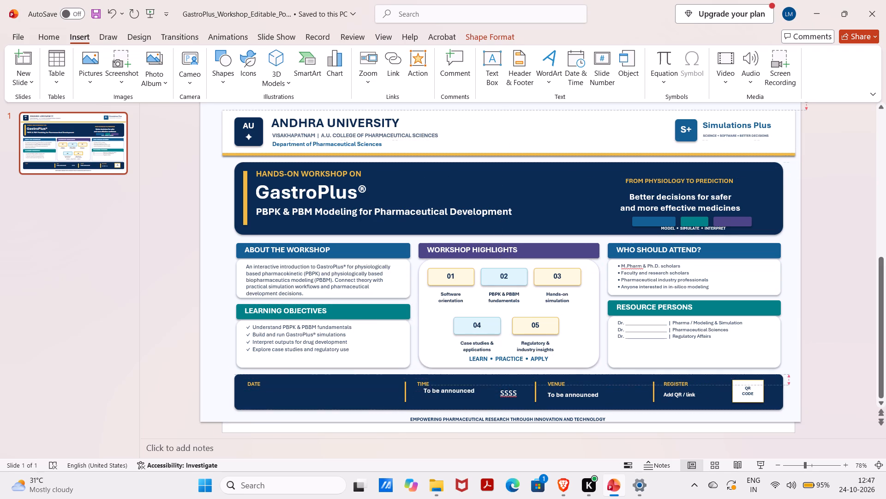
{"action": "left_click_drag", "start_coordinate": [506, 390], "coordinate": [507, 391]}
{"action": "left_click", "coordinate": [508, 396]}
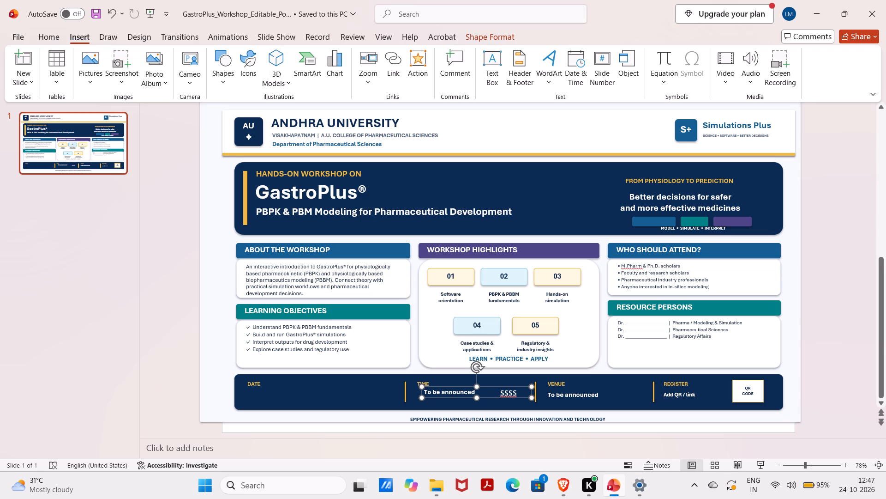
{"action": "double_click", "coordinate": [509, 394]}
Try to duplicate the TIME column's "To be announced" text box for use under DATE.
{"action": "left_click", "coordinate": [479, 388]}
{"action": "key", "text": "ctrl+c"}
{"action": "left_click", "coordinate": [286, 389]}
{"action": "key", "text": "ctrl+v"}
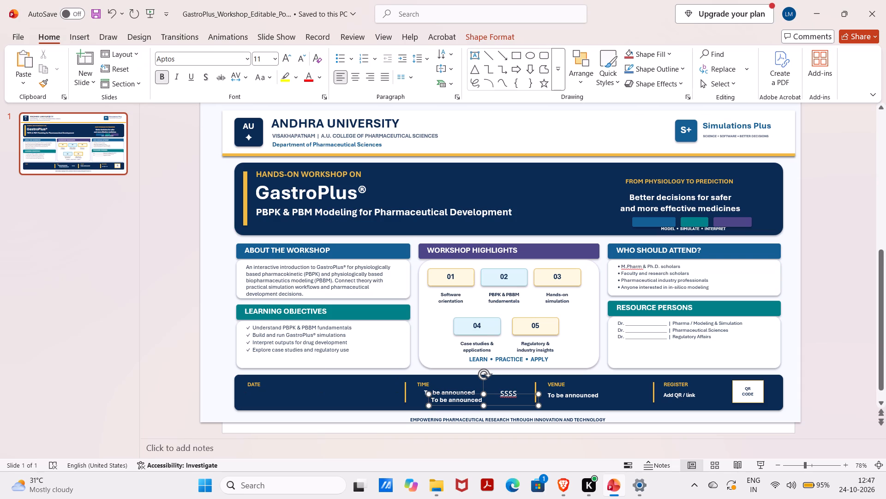
Undo all the recent footer and background edits, back to the original "To be announced" text under DATE.
{"action": "double_click", "coordinate": [110, 16]}
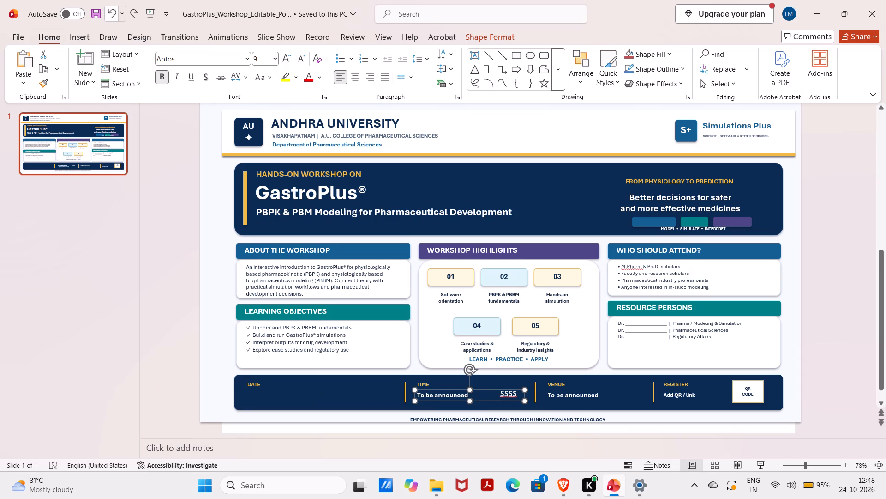
{"action": "triple_click", "coordinate": [110, 16]}
{"action": "triple_click", "coordinate": [110, 16]}
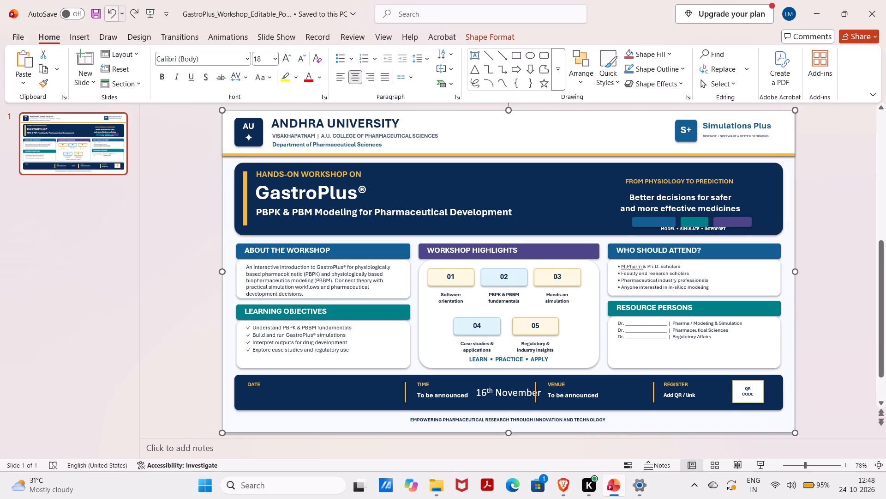
{"action": "double_click", "coordinate": [110, 16]}
{"action": "triple_click", "coordinate": [110, 16]}
{"action": "left_click", "coordinate": [110, 16]}
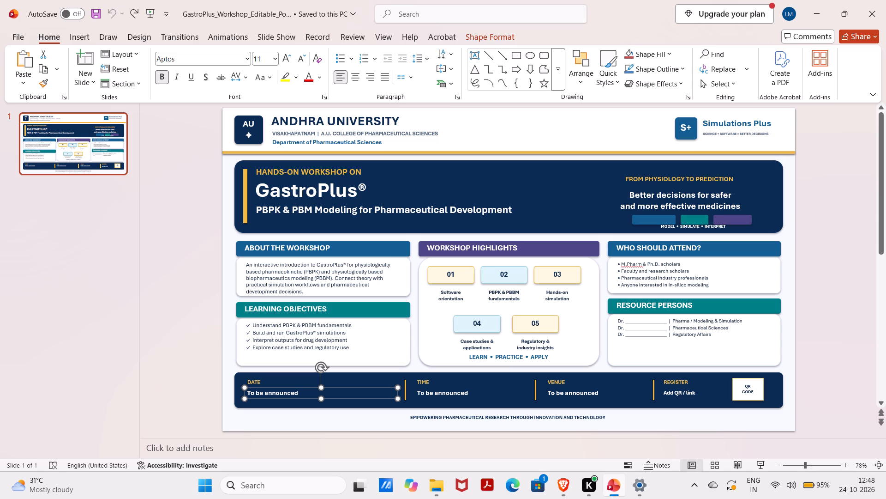
Replace the "To be announced" placeholder under DATE with "16th November", keeping its existing text box.
{"action": "left_click", "coordinate": [299, 396]}
{"action": "double_click", "coordinate": [344, 393]}
{"action": "key", "text": "BackSpace"}
{"action": "key", "text": "BackSpace"}
{"action": "key", "text": "BackSpace"}
{"action": "key", "text": "BackSpace"}
{"action": "key", "text": "BackSpace"}
{"action": "key", "text": "BackSpace"}
{"action": "key", "text": "BackSpace"}
{"action": "key", "text": "BackSpace"}
{"action": "key", "text": "BackSpace"}
{"action": "key", "text": "BackSpace"}
{"action": "key", "text": "BackSpace"}
{"action": "key", "text": "BackSpace"}
{"action": "key", "text": "BackSpace"}
{"action": "key", "text": "BackSpace"}
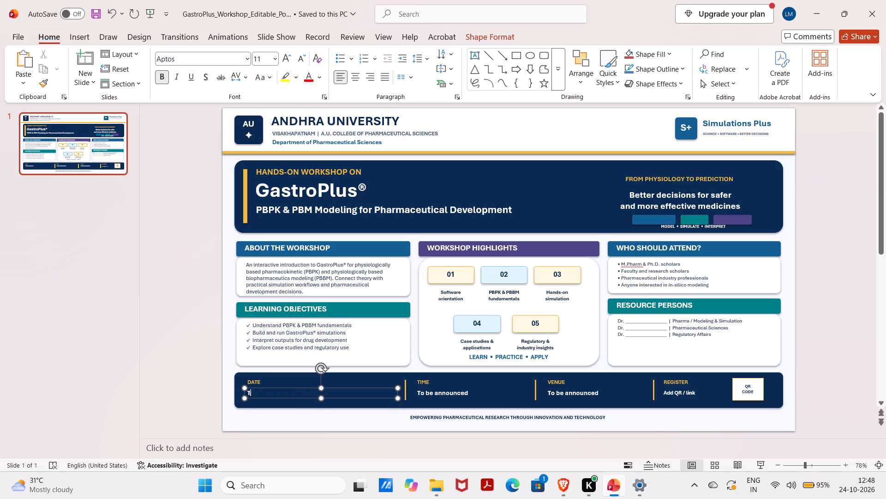
{"action": "key", "text": "BackSpace"}
{"action": "type", "text": "16"}
{"action": "type", "text": "th"}
{"action": "key", "text": "space"}
{"action": "key", "text": "o"}
{"action": "type", "text": "ve"}
{"action": "type", "text": "mber"}
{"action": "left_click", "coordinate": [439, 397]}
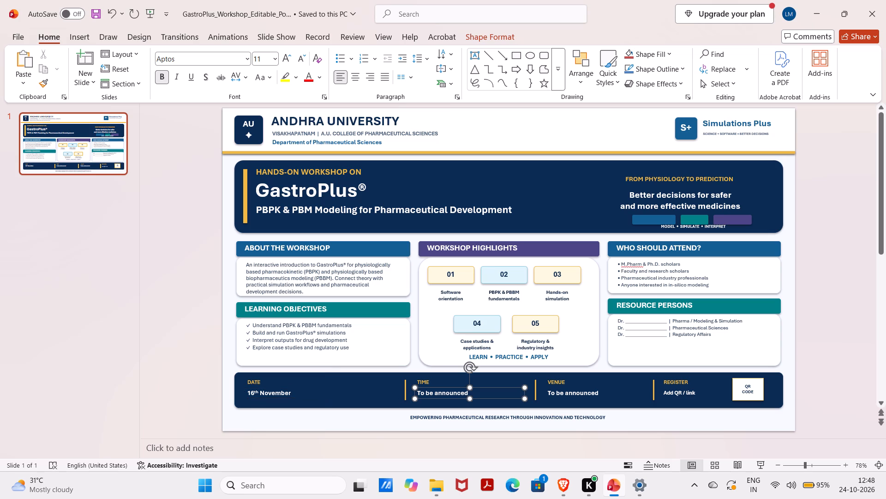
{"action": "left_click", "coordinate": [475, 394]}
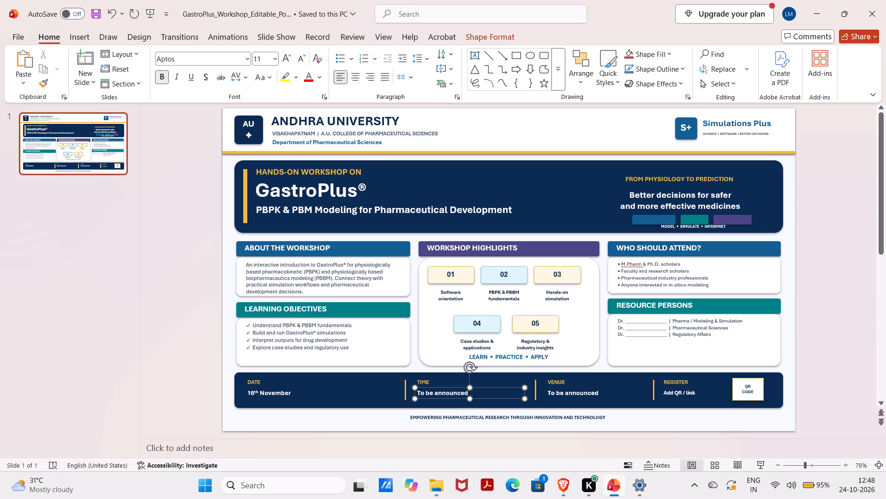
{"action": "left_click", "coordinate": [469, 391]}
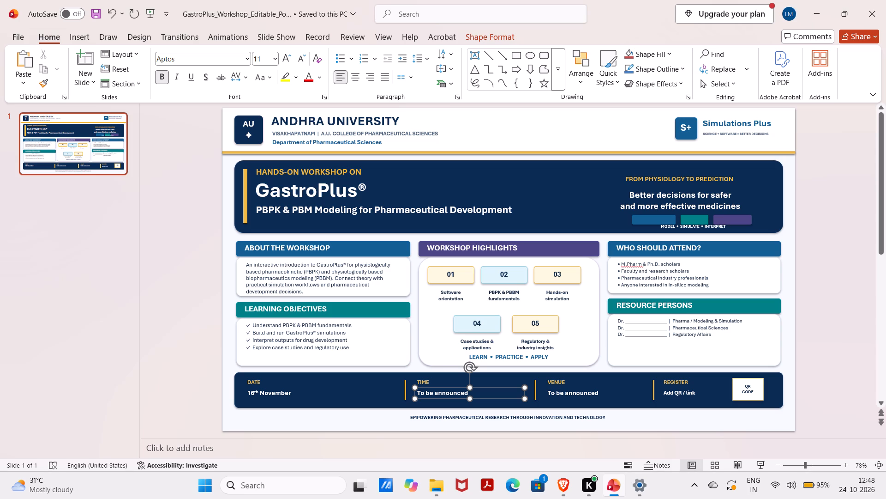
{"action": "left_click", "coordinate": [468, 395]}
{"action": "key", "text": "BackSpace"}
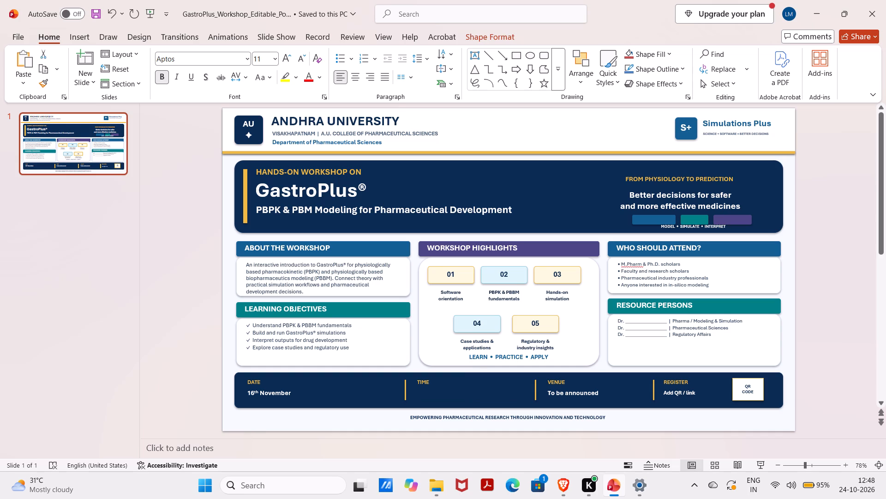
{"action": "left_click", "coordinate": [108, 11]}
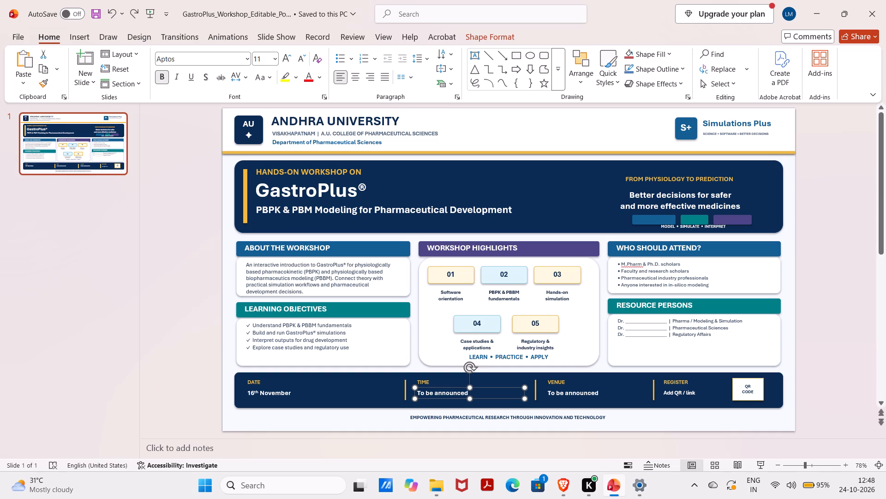
Replace the "To be announced" placeholder under TIME with "10.00 AM" in its existing text box.
{"action": "left_click", "coordinate": [468, 394]}
{"action": "key", "text": "BackSpace"}
{"action": "key", "text": "BackSpace"}
{"action": "key", "text": "BackSpace"}
{"action": "key", "text": "BackSpace"}
{"action": "key", "text": "BackSpace"}
{"action": "key", "text": "BackSpace"}
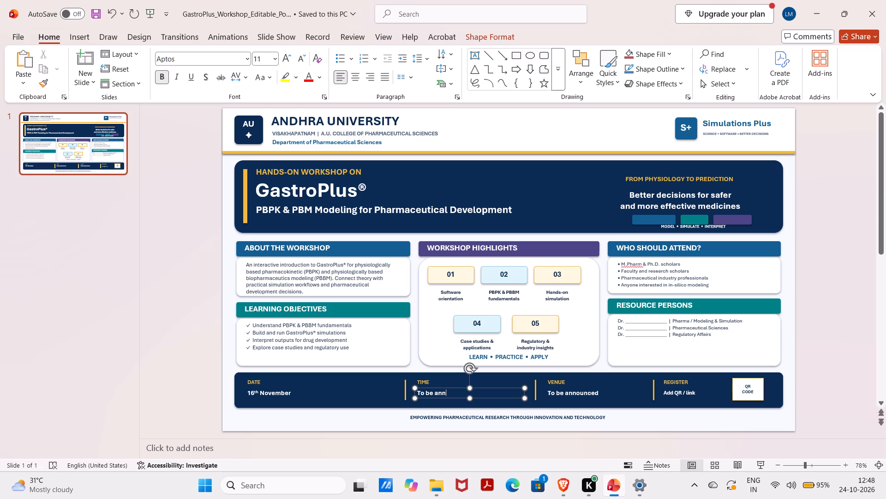
{"action": "key", "text": "BackSpace"}
{"action": "key", "text": "BackSpace"}
{"action": "key", "text": "BackSpace"}
{"action": "key", "text": "BackSpace"}
{"action": "key", "text": "BackSpace"}
{"action": "key", "text": "BackSpace"}
{"action": "key", "text": "BackSpace"}
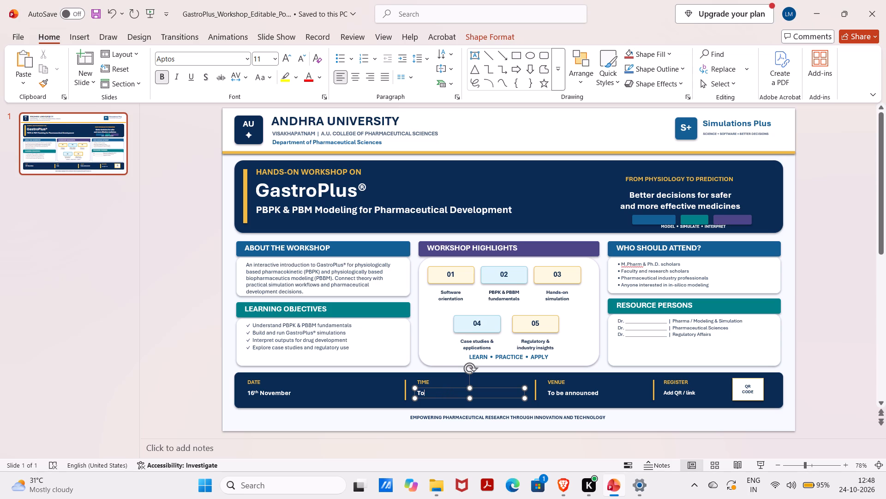
{"action": "key", "text": "BackSpace"}
{"action": "key", "text": "BackSpace"}
{"action": "type", "text": "10.00"}
{"action": "key", "text": "space"}
{"action": "type", "text": "a"}
{"action": "key", "text": "BackSpace"}
{"action": "type", "text": "AM"}
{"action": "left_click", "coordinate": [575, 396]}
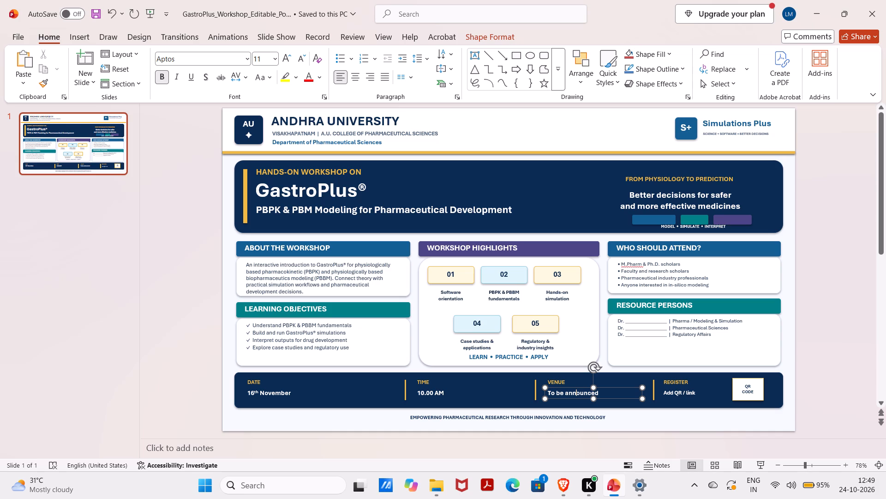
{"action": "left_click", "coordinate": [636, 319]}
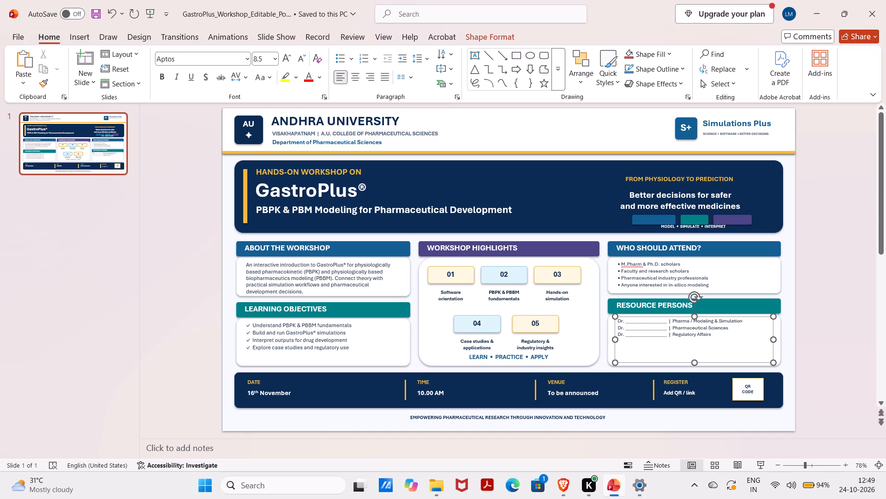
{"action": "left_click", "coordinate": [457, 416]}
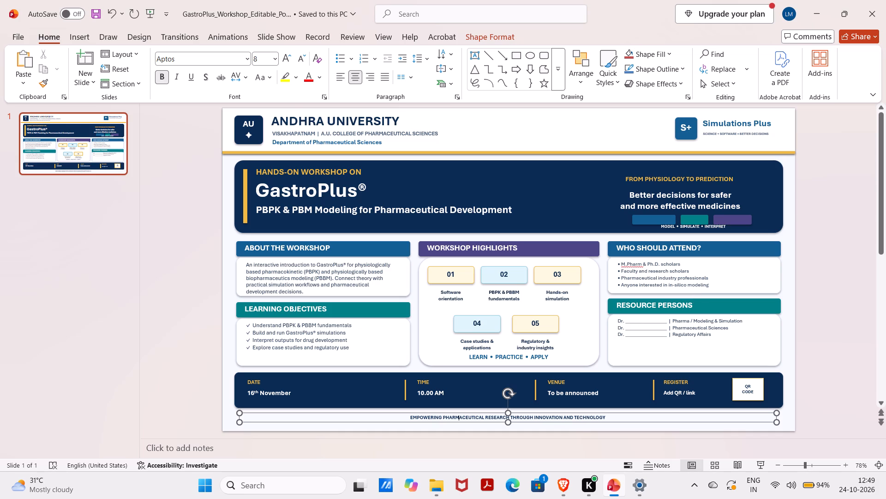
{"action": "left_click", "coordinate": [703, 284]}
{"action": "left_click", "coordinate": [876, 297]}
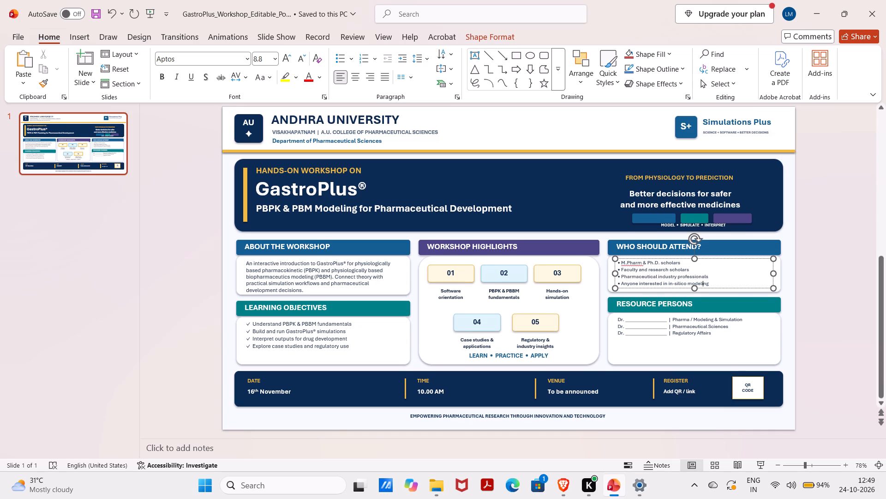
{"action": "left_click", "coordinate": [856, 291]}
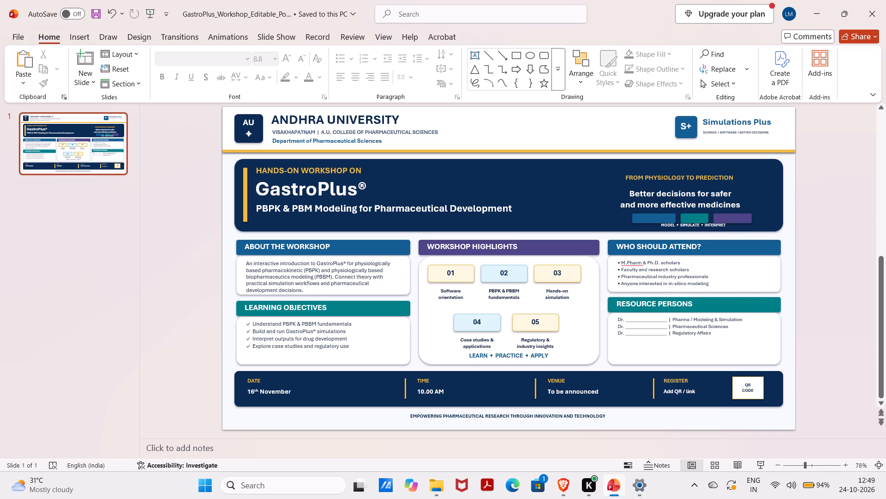
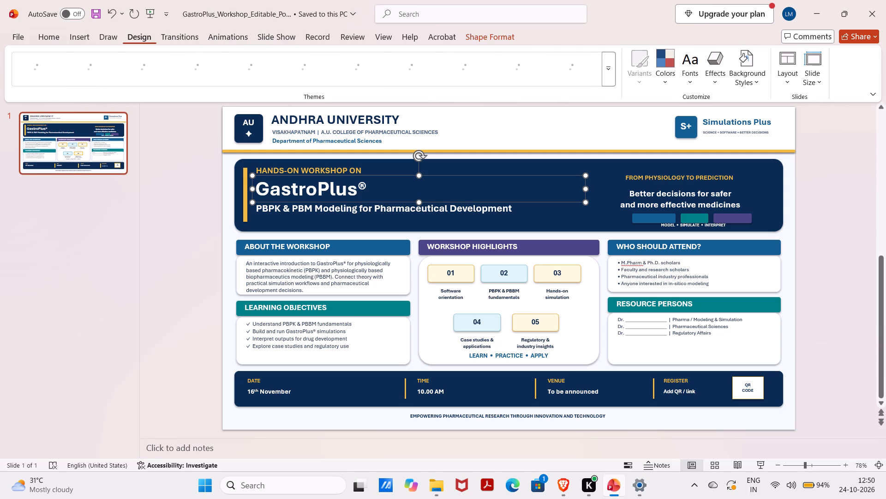
Try several design themes on the poster, finishing with the dark teal theme.
{"action": "left_click", "coordinate": [188, 60]}
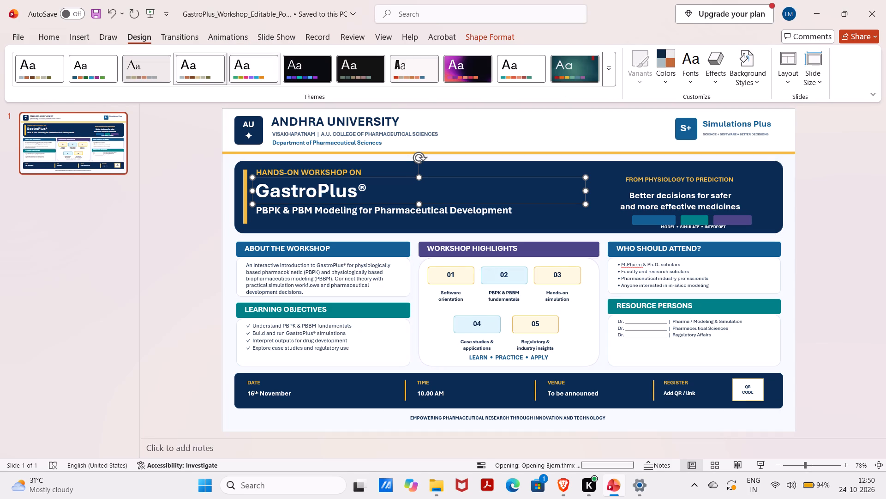
{"action": "left_click", "coordinate": [263, 62]}
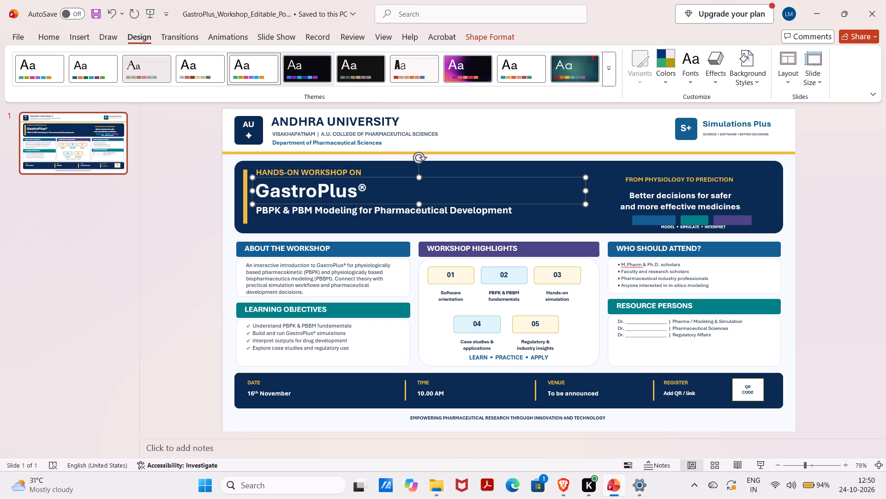
{"action": "left_click", "coordinate": [317, 71]}
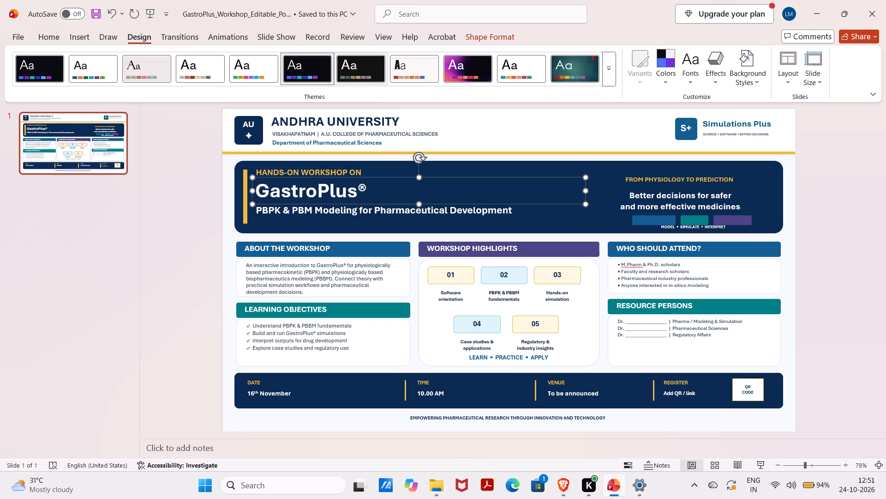
{"action": "left_click", "coordinate": [360, 66]}
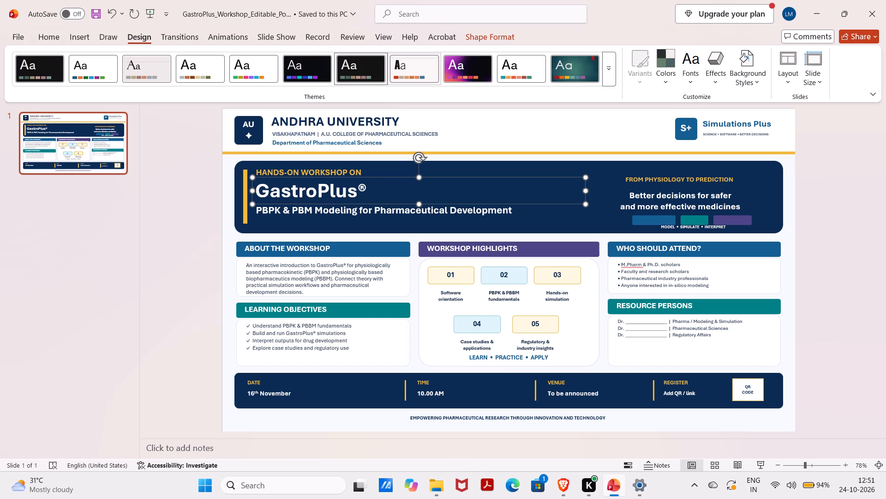
{"action": "left_click", "coordinate": [474, 73]}
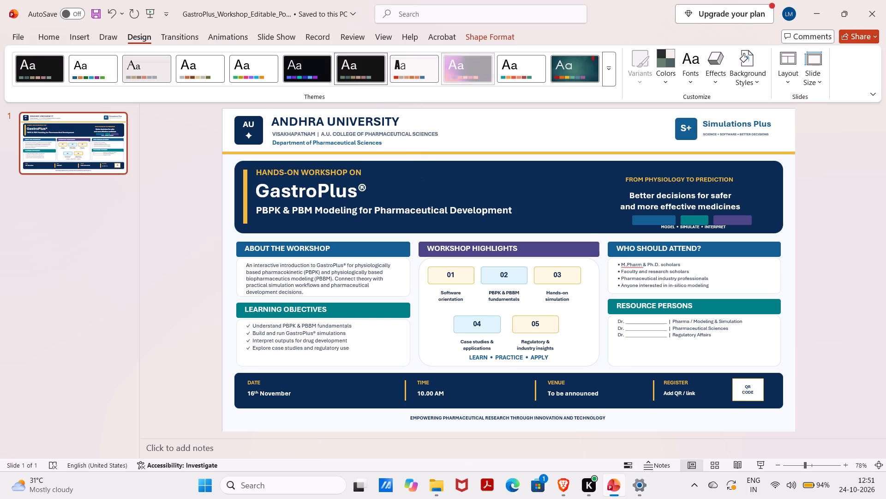
{"action": "left_click", "coordinate": [544, 76]}
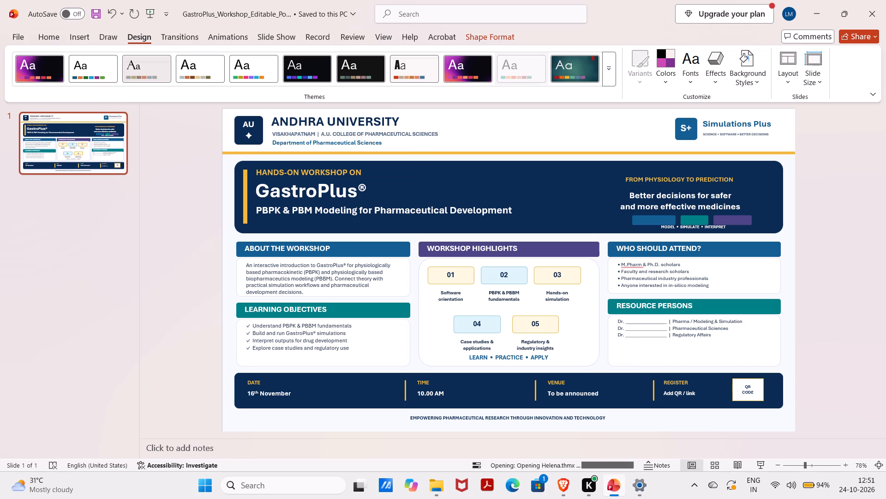
{"action": "left_click", "coordinate": [557, 76]}
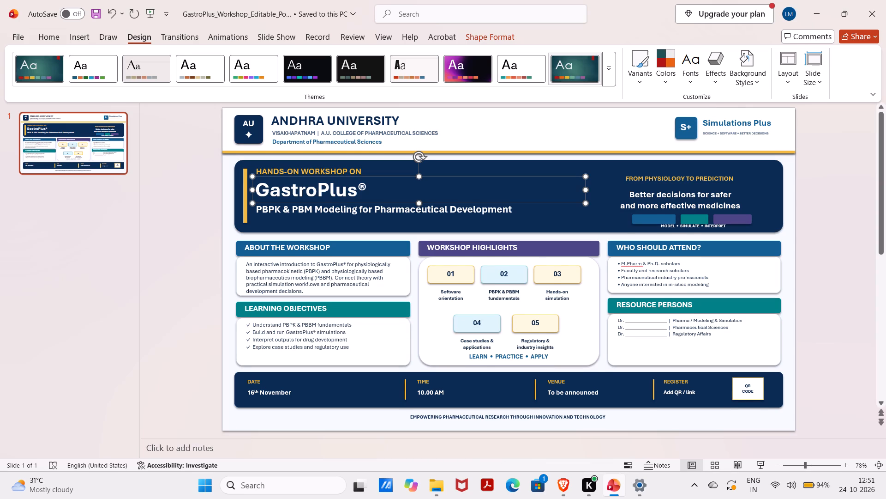
{"action": "left_click", "coordinate": [563, 71]}
Change the font of all the poster's text to Times New Roman.
{"action": "left_click", "coordinate": [221, 243]}
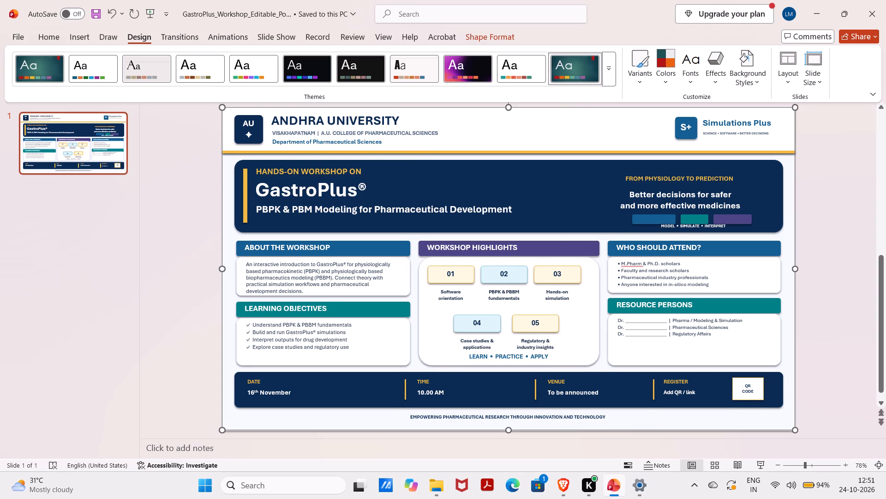
{"action": "key", "text": "ctrl+a"}
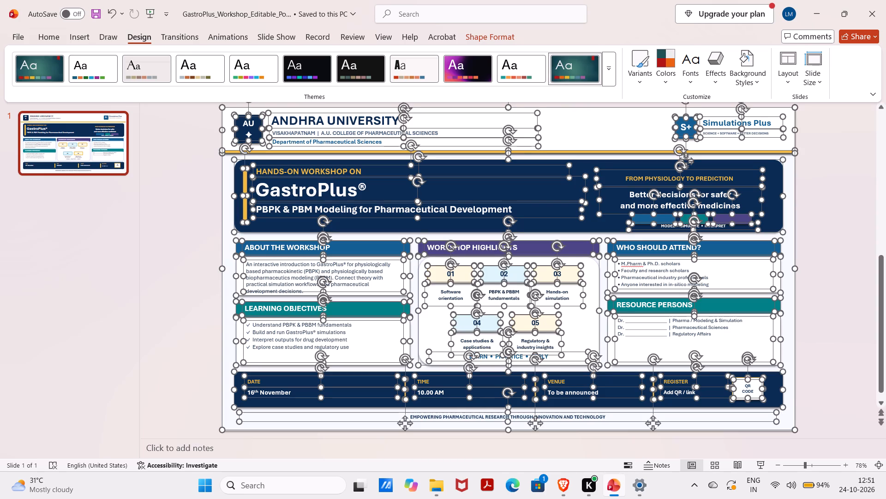
{"action": "left_click", "coordinate": [78, 29]}
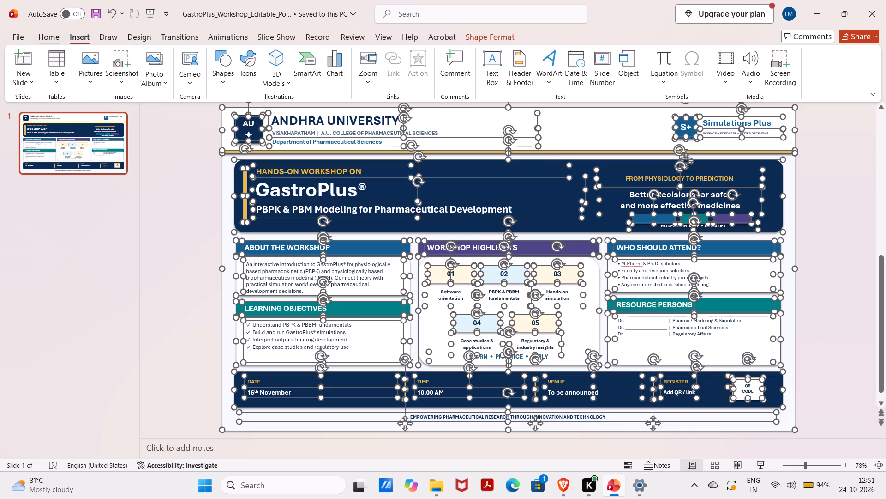
{"action": "left_click", "coordinate": [53, 42]}
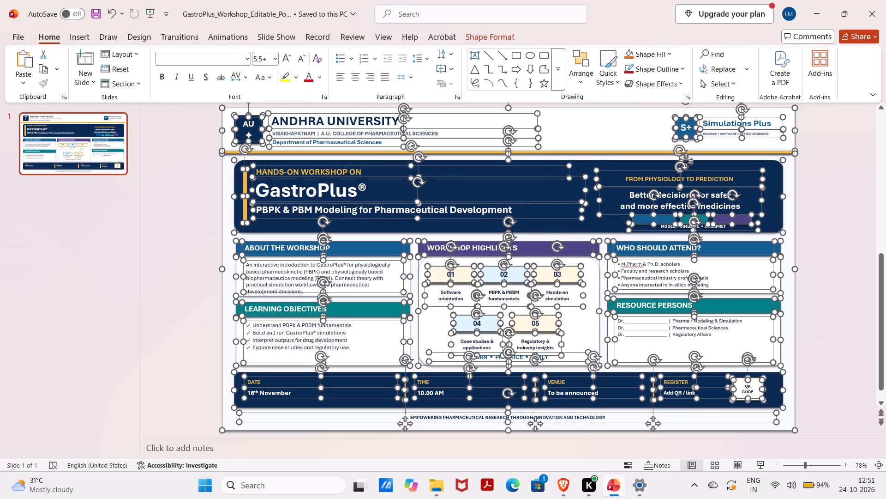
{"action": "left_click", "coordinate": [249, 61]}
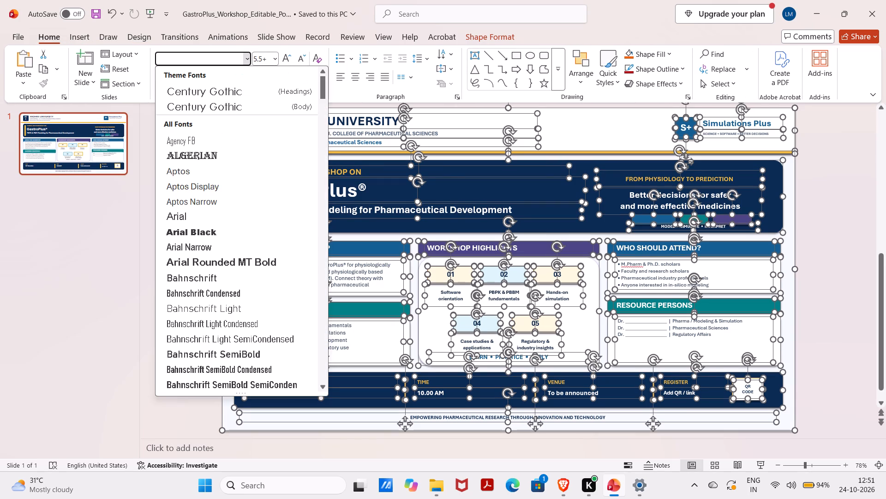
{"action": "left_click", "coordinate": [214, 59]}
{"action": "type", "text": "TIME"}
{"action": "key", "text": "s"}
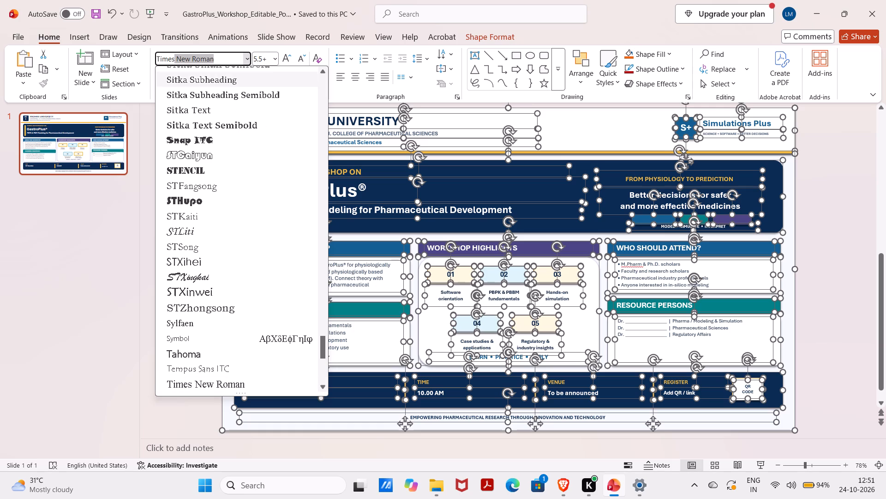
{"action": "left_click", "coordinate": [242, 389]}
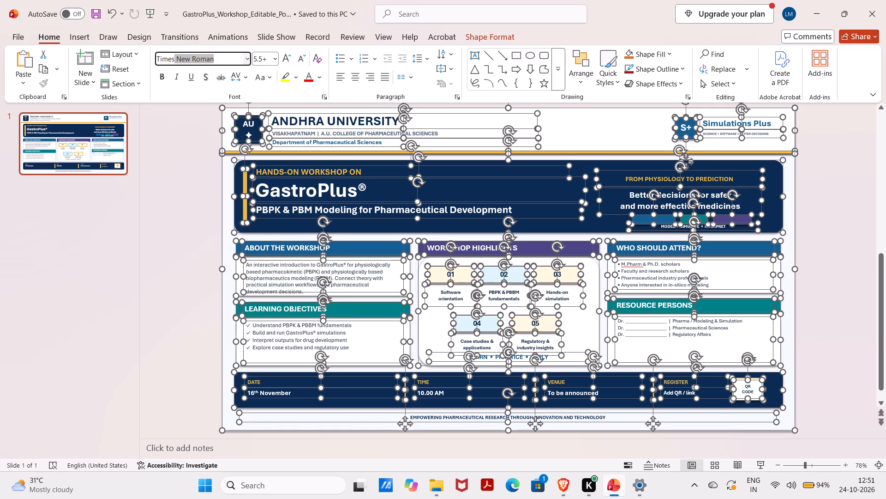
{"action": "left_click", "coordinate": [162, 375]}
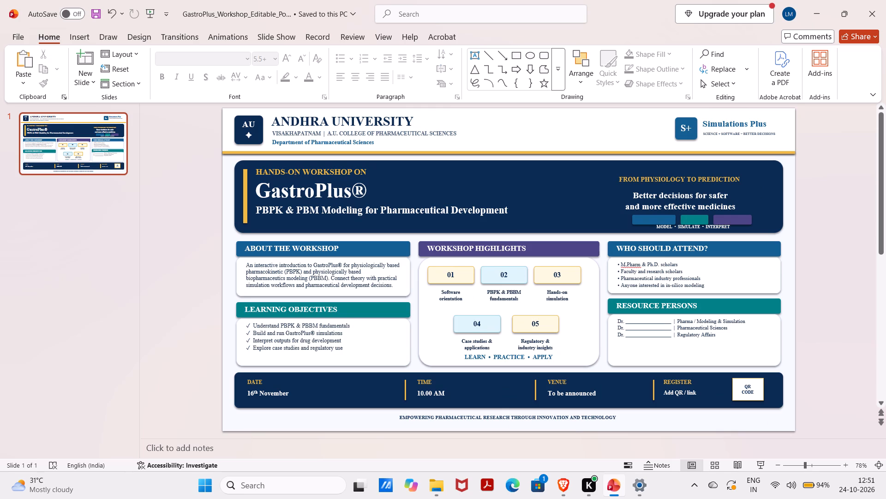
Set the font size of the tagline under Simulations Plus to 8.
{"action": "left_click", "coordinate": [742, 133]}
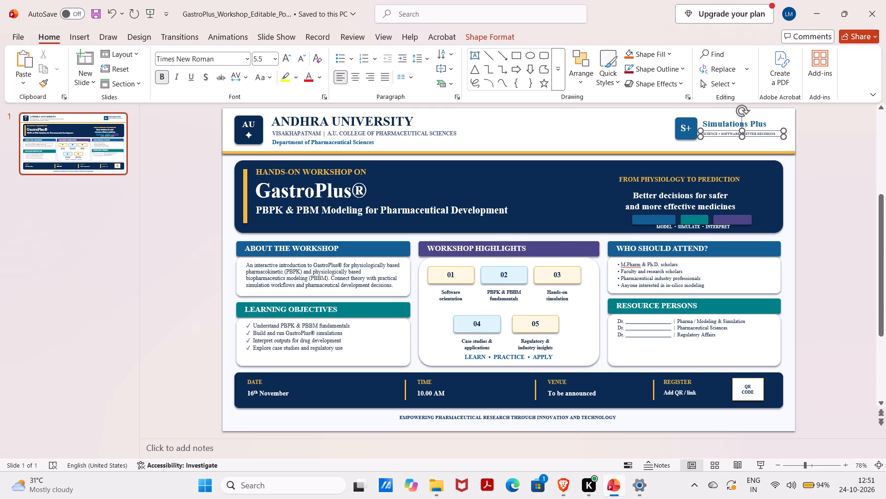
{"action": "left_click_drag", "start_coordinate": [742, 139], "coordinate": [747, 148]}
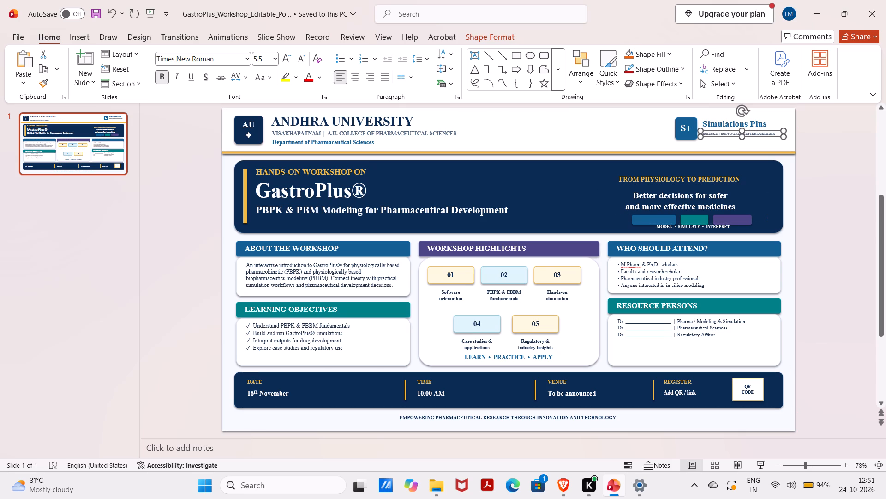
{"action": "left_click", "coordinate": [773, 132]}
{"action": "left_click", "coordinate": [275, 59]}
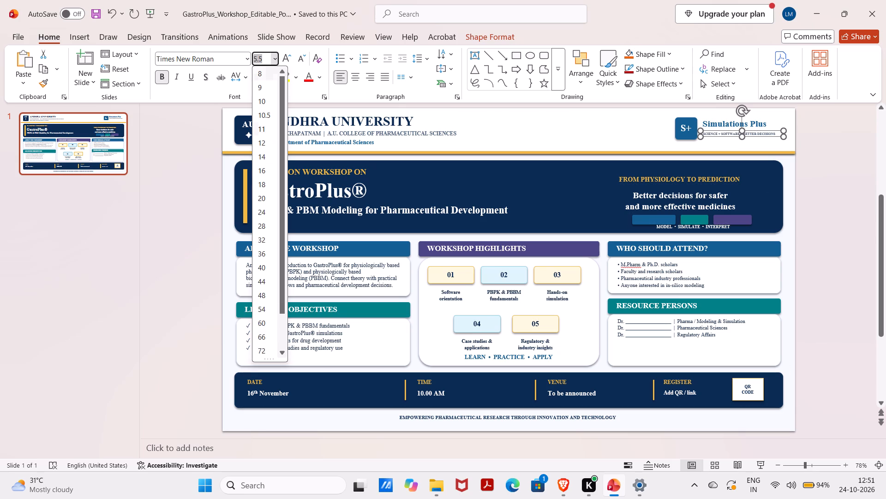
{"action": "left_click", "coordinate": [259, 71]}
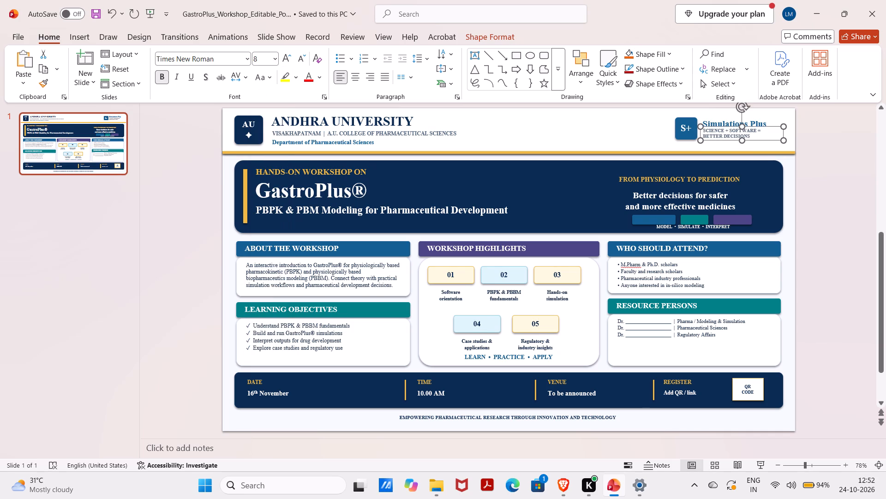
Shift the S+ logo lettering and its blue square away from the Simulations Plus name, towards the university heading, keeping the two aligned.
{"action": "left_click", "coordinate": [688, 133]}
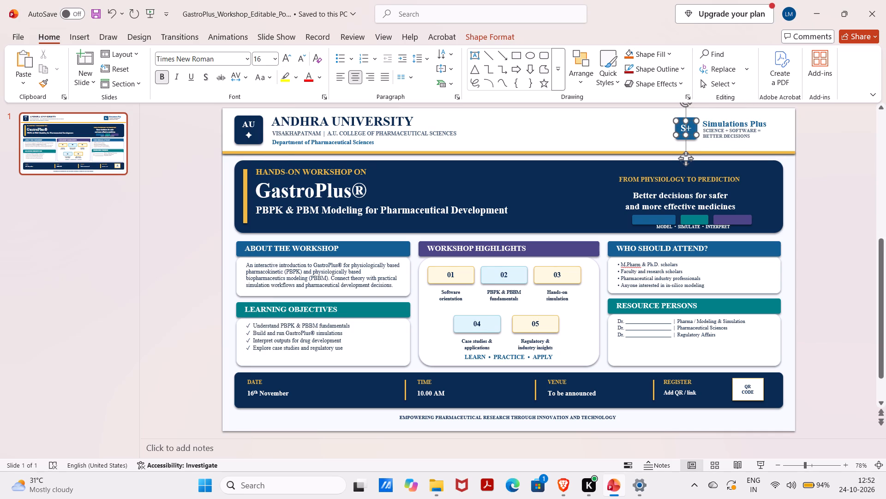
{"action": "left_click_drag", "start_coordinate": [676, 118], "coordinate": [659, 119]}
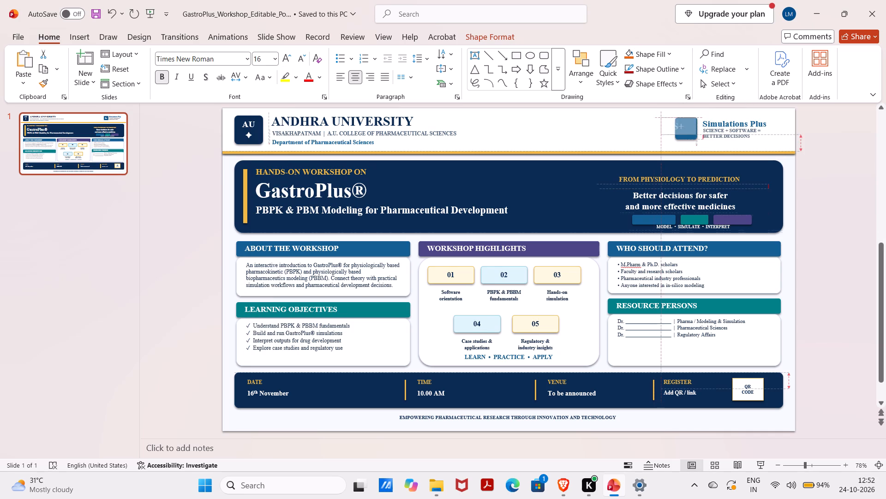
{"action": "left_click_drag", "start_coordinate": [659, 119], "coordinate": [653, 119]}
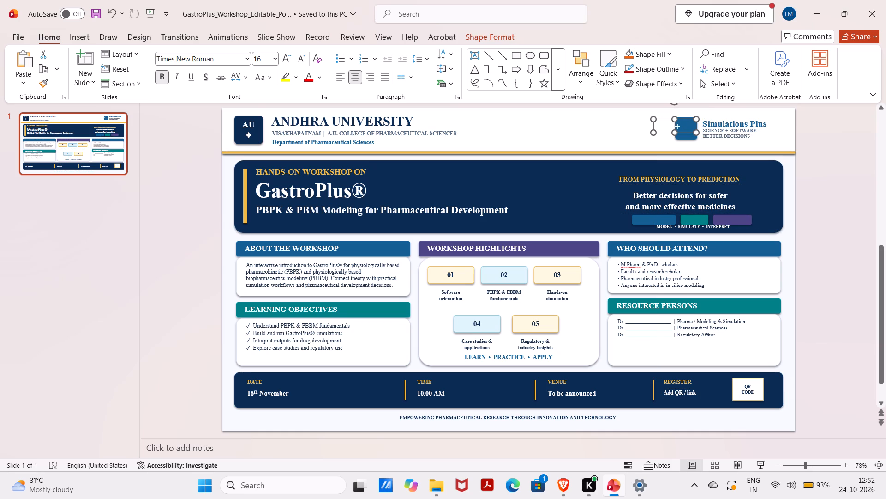
{"action": "left_click_drag", "start_coordinate": [699, 134], "coordinate": [679, 136]}
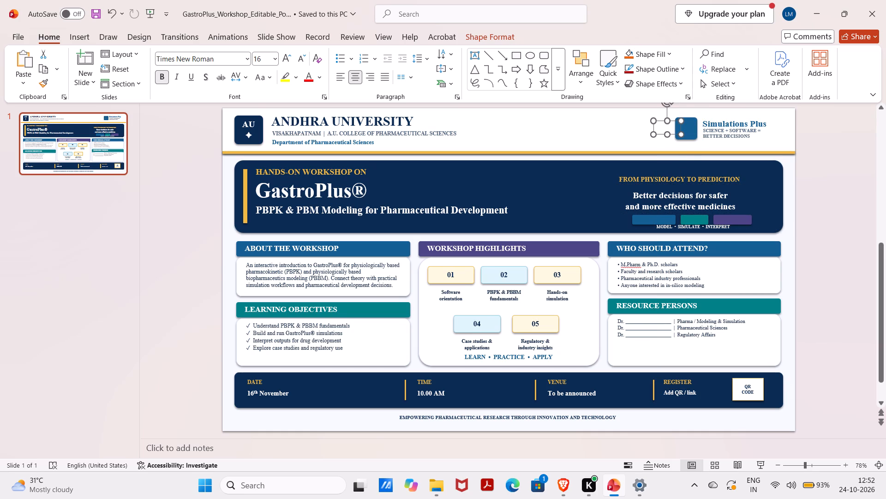
{"action": "left_click_drag", "start_coordinate": [688, 133], "coordinate": [666, 132]}
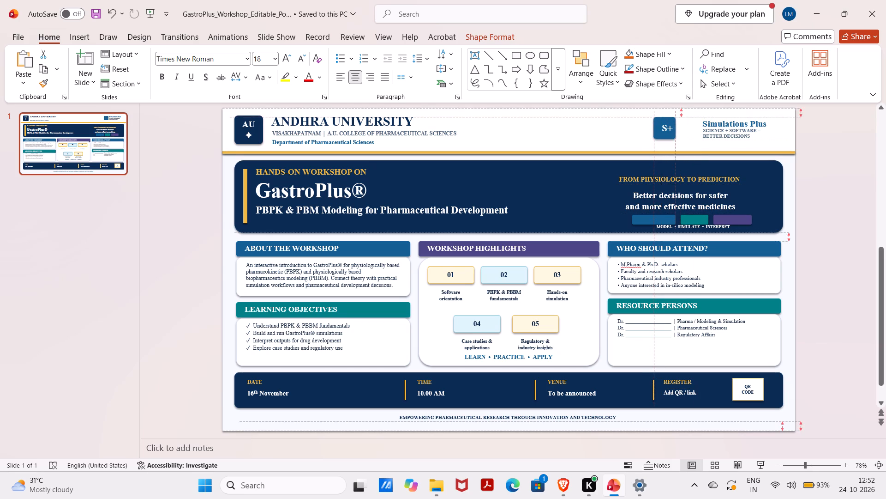
{"action": "left_click_drag", "start_coordinate": [666, 132], "coordinate": [668, 133]}
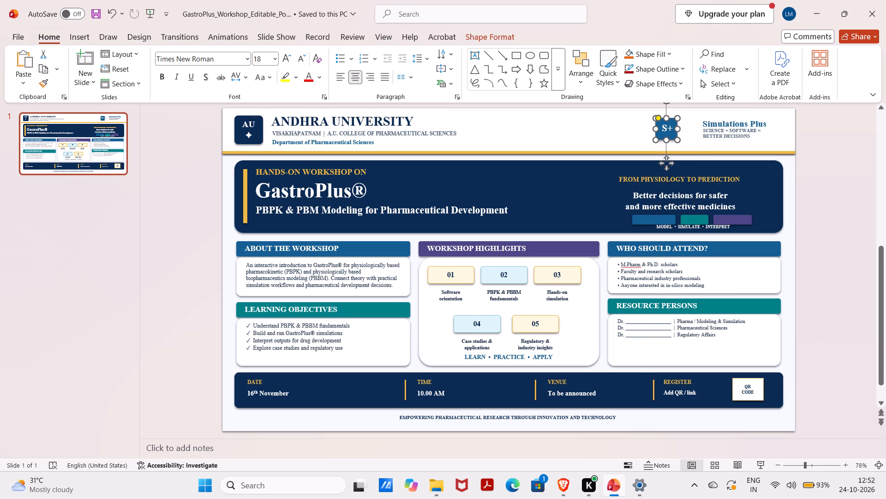
Widen the Simulations Plus text box towards the S+ logo so the name starts closer to it.
{"action": "left_click", "coordinate": [739, 123]}
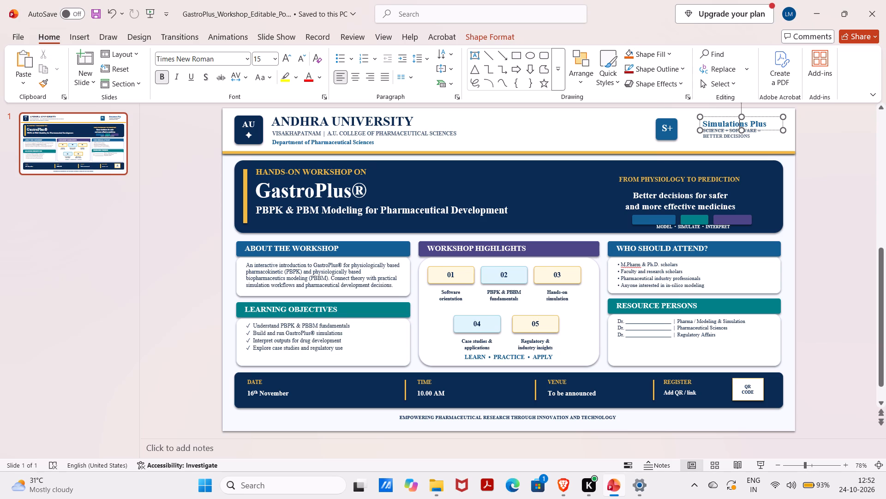
{"action": "left_click_drag", "start_coordinate": [700, 116], "coordinate": [682, 117]}
Widen the tagline box under Simulations Plus, from the S+ logo to the slide's edge, so its text fits on one line.
{"action": "left_click", "coordinate": [719, 137]}
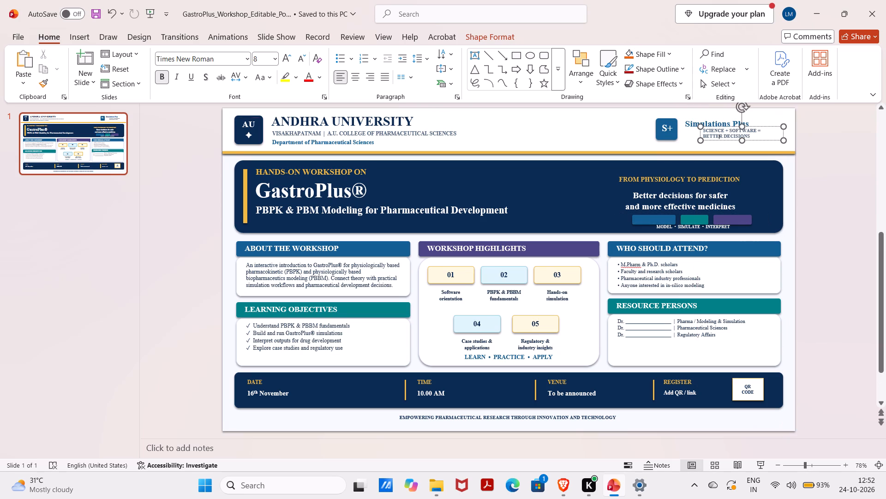
{"action": "left_click_drag", "start_coordinate": [700, 140], "coordinate": [679, 147]}
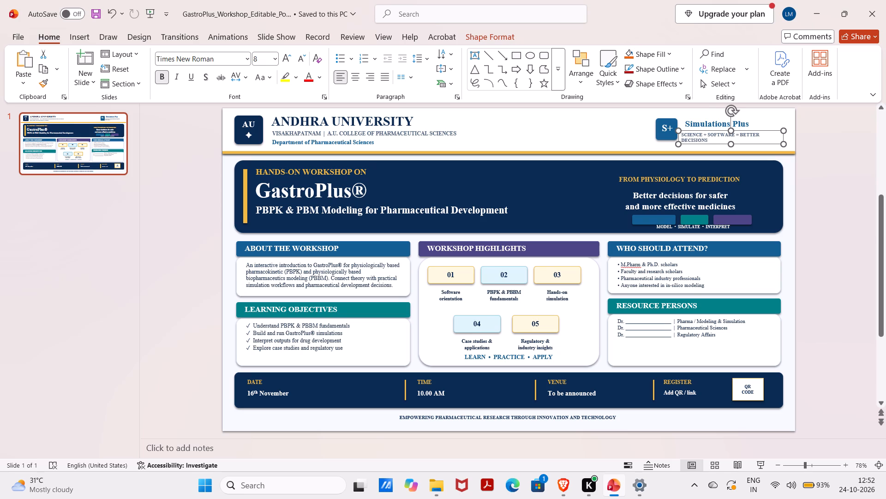
{"action": "left_click_drag", "start_coordinate": [785, 144], "coordinate": [796, 143]}
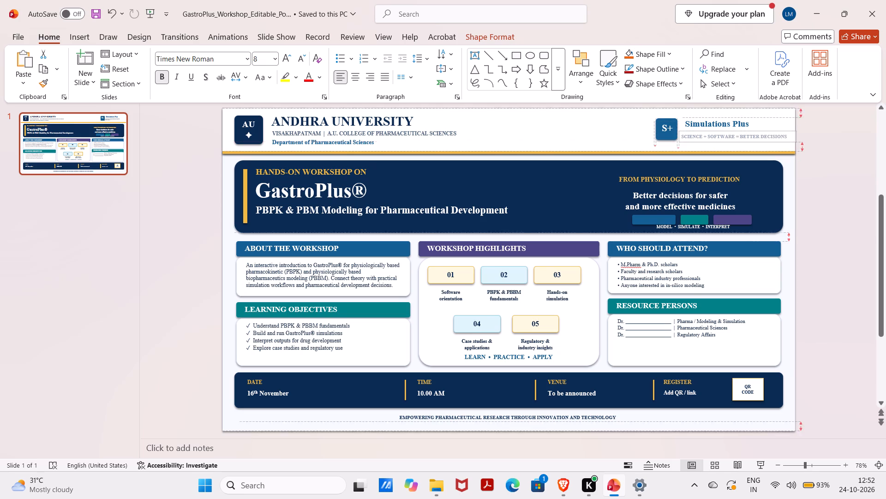
{"action": "left_click_drag", "start_coordinate": [796, 143], "coordinate": [797, 146]}
{"action": "left_click", "coordinate": [819, 174]}
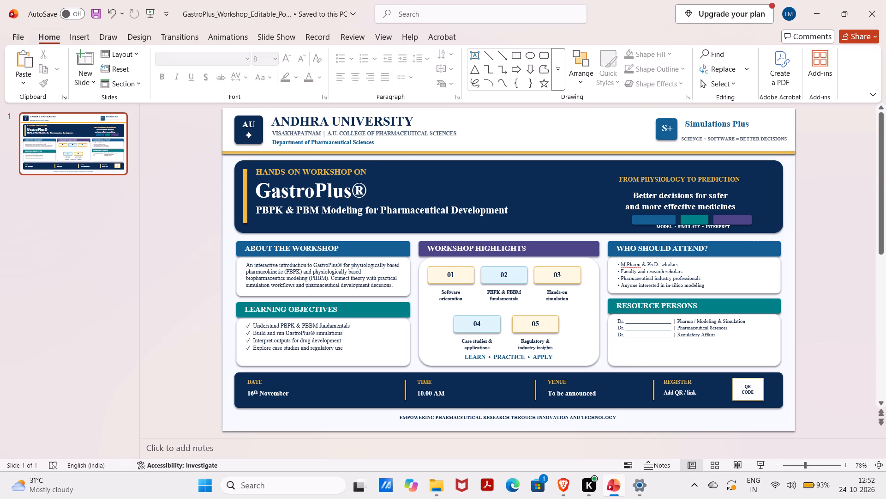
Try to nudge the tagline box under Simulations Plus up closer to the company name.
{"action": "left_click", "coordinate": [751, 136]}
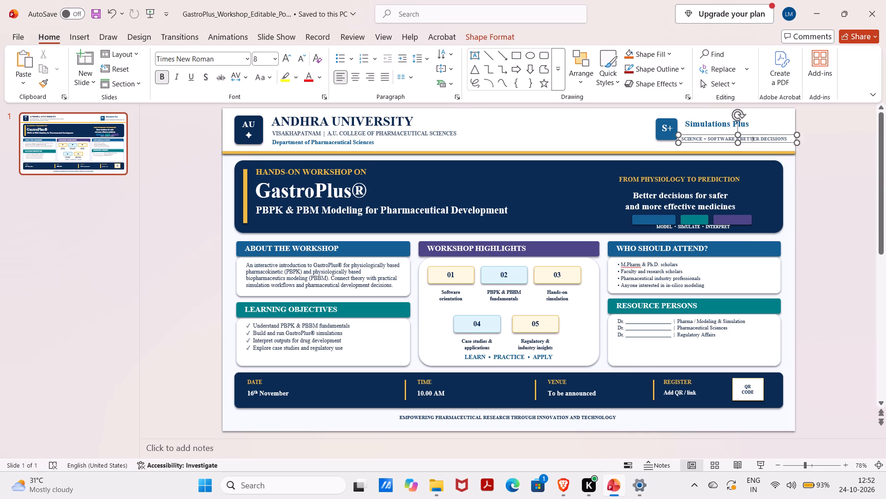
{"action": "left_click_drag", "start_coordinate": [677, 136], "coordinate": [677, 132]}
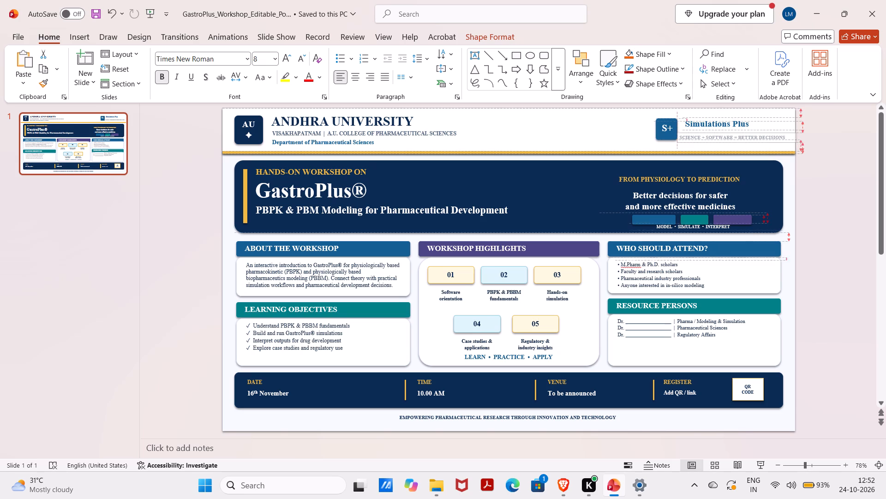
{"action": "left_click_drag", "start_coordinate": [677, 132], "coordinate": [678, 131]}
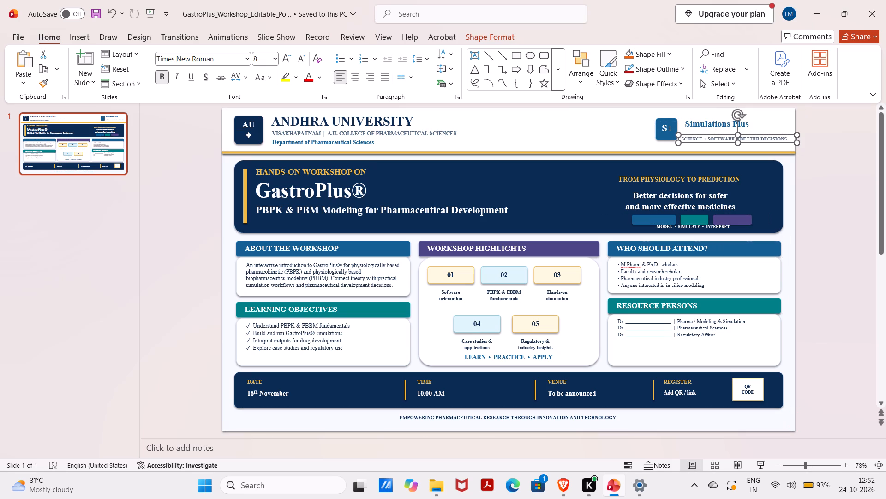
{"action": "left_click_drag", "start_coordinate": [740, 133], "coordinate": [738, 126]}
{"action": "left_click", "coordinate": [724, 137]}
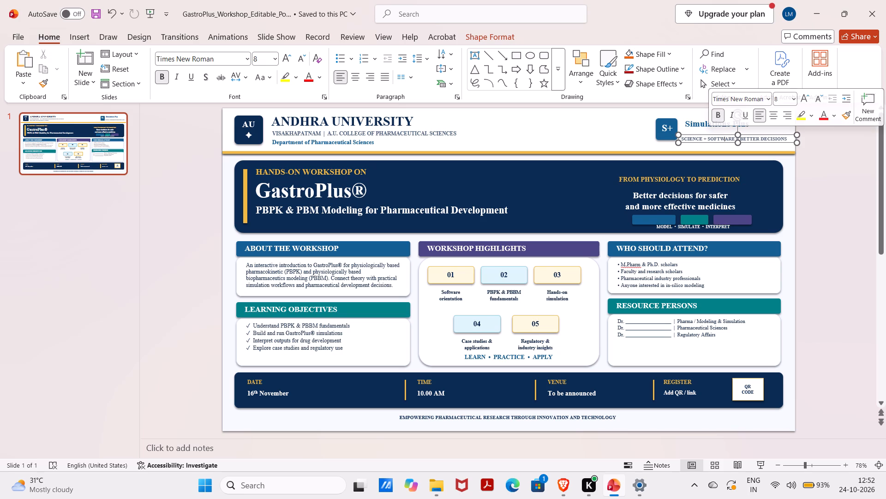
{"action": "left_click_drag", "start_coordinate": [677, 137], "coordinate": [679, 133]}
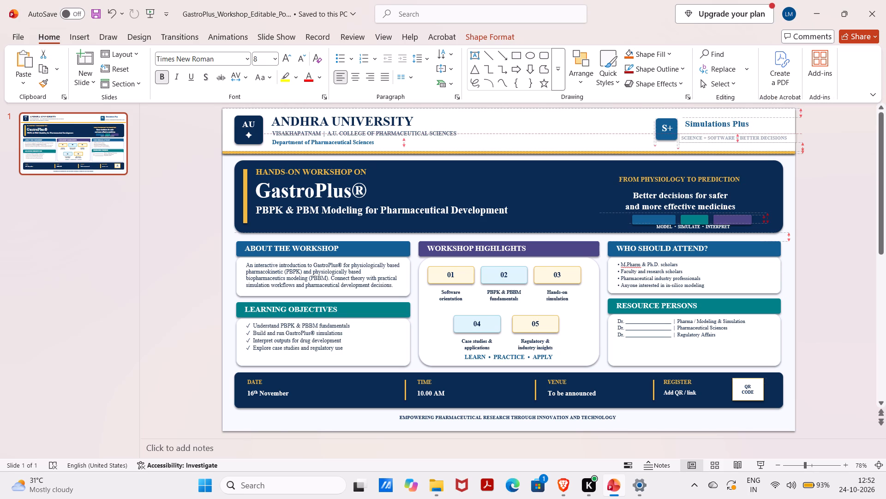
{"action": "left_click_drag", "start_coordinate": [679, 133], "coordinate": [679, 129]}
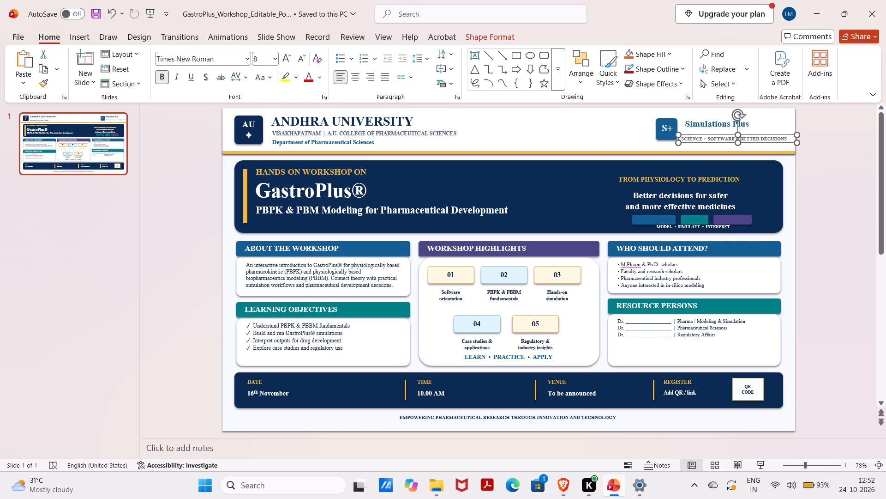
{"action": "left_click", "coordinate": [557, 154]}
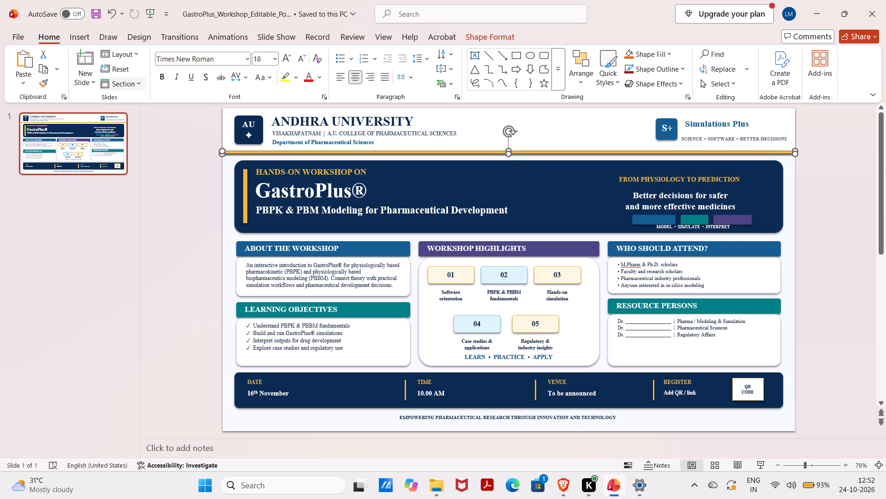
Save the edited workshop poster under its existing file name.
{"action": "left_click", "coordinate": [14, 37]}
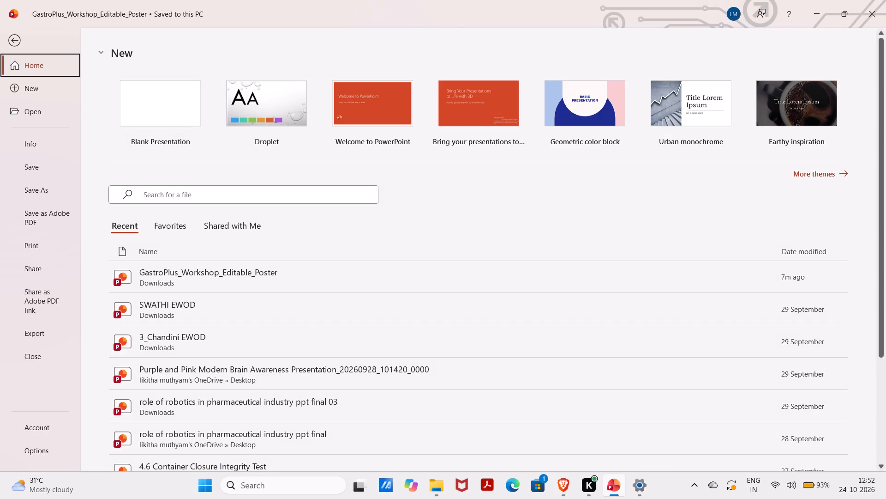
{"action": "left_click", "coordinate": [41, 170]}
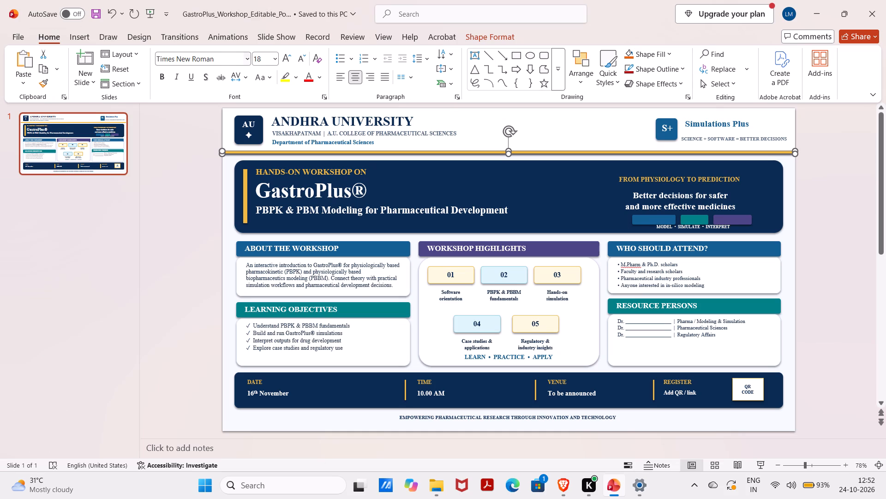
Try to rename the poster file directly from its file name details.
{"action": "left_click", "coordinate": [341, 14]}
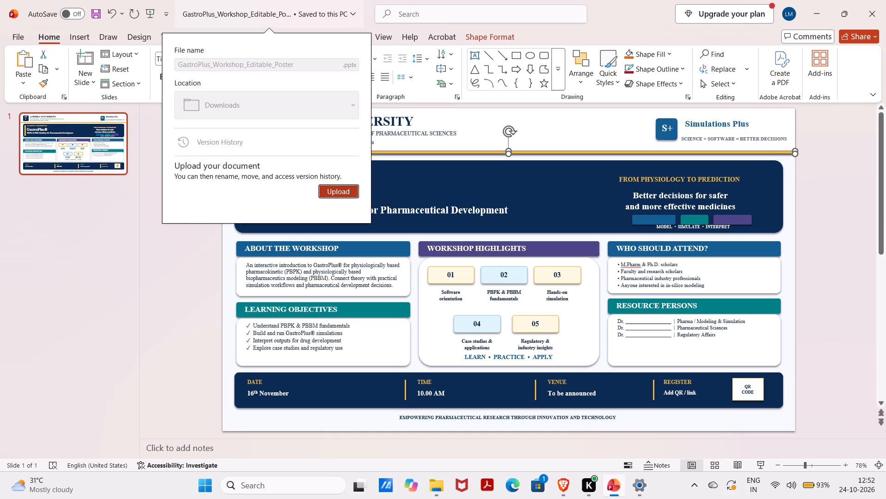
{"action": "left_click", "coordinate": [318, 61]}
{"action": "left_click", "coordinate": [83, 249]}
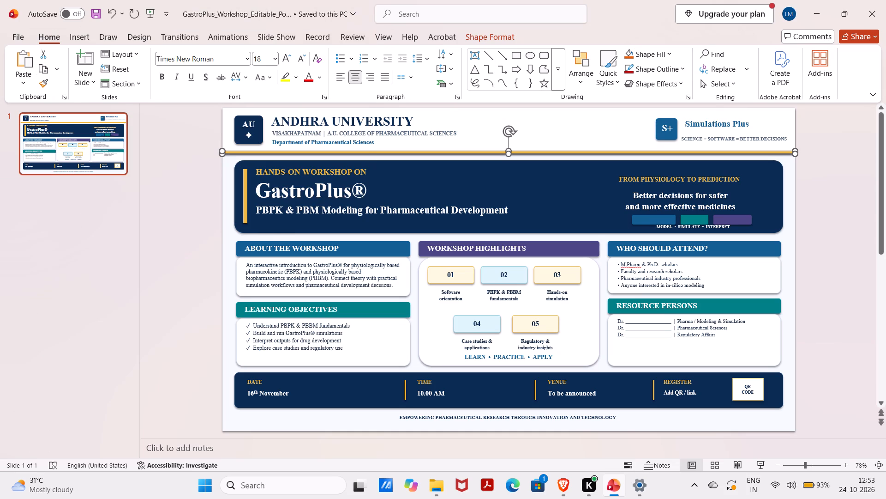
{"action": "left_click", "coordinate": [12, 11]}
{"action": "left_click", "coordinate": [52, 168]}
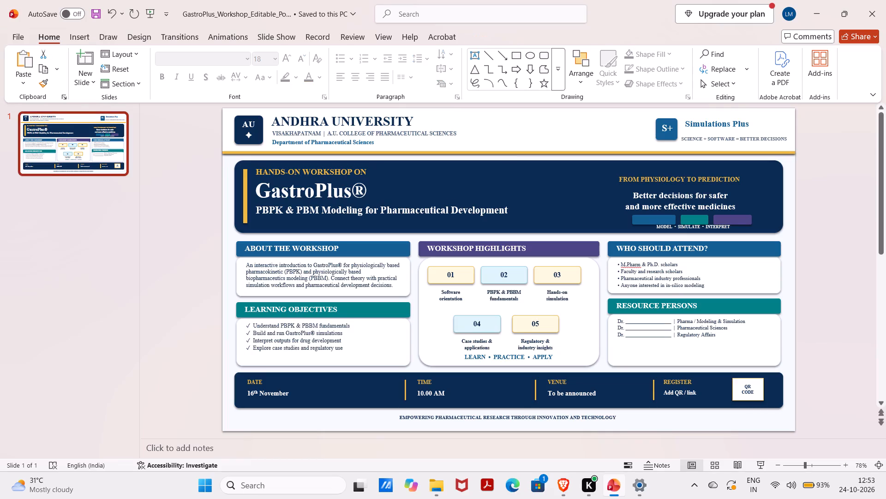
Save a copy of the poster in the Downloads folder as a PowerPoint presentation, with the file name GastroPlus_Workshop_POSTER.
{"action": "left_click", "coordinate": [15, 37]}
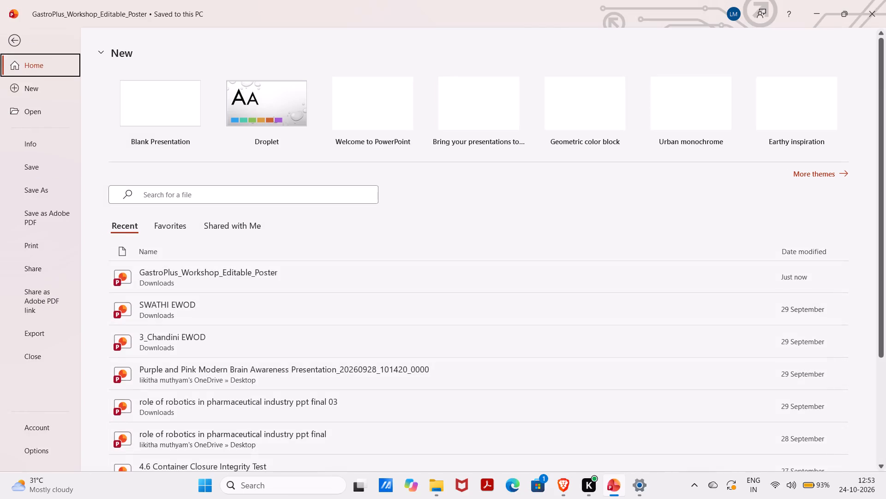
{"action": "left_click", "coordinate": [34, 189]}
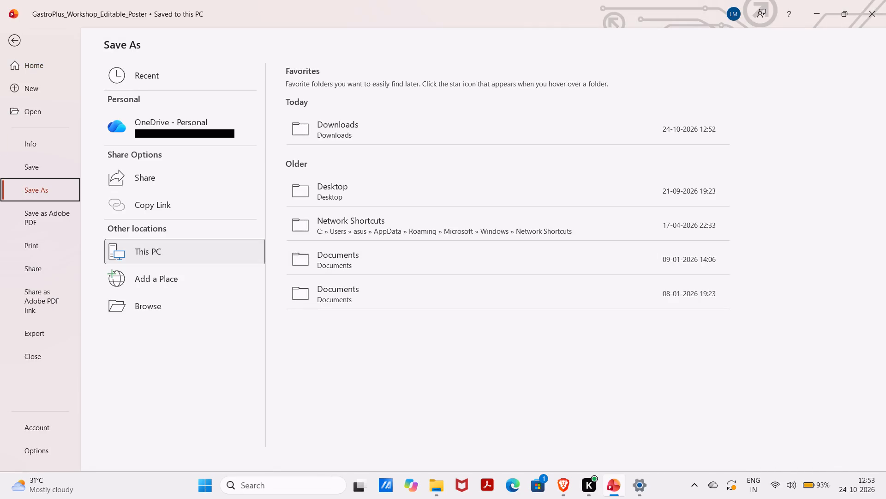
{"action": "left_click", "coordinate": [266, 248]}
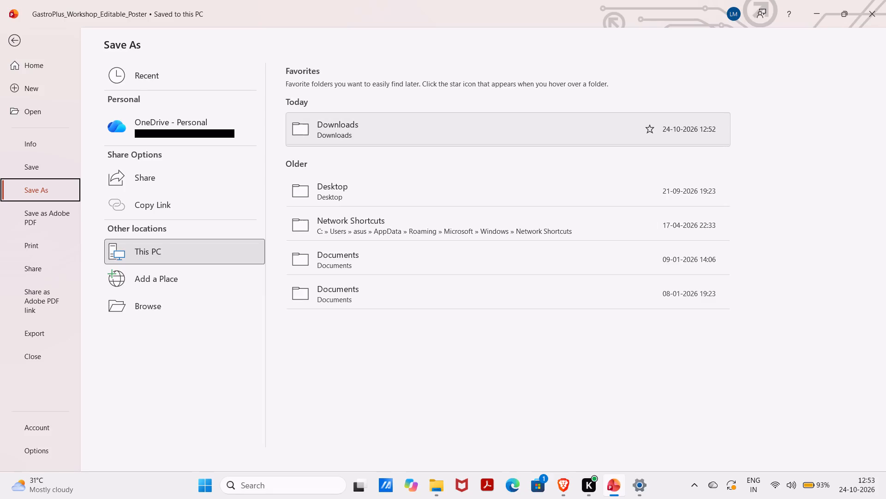
{"action": "left_click", "coordinate": [367, 116]}
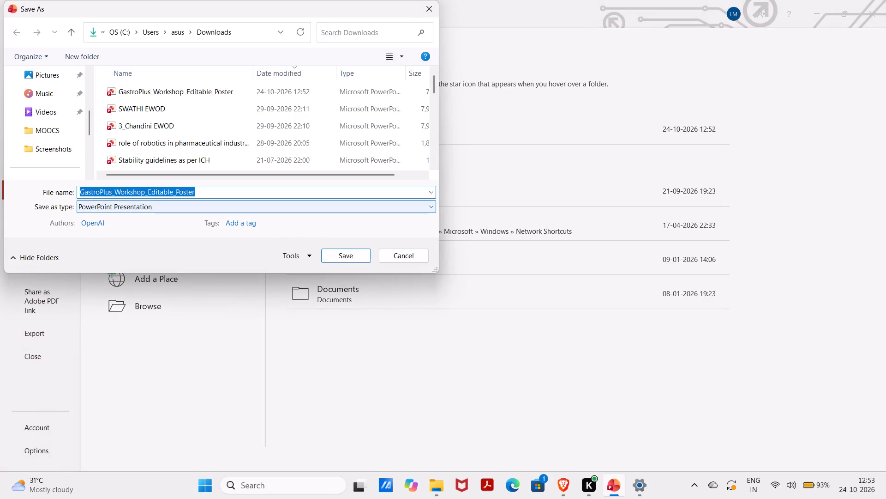
{"action": "left_click", "coordinate": [206, 190]}
{"action": "key", "text": "BackSpace"}
{"action": "key", "text": "BackSpace"}
{"action": "key", "text": "BackSpace"}
{"action": "key", "text": "BackSpace"}
{"action": "key", "text": "BackSpace"}
{"action": "key", "text": "BackSpace"}
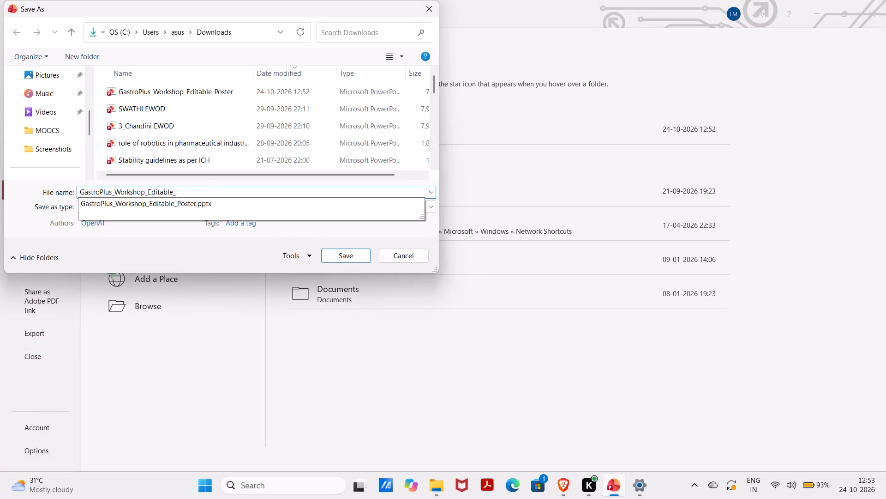
{"action": "key", "text": "BackSpace"}
{"action": "key", "text": "BackSpace"}
{"action": "key", "text": "BackSpace"}
{"action": "key", "text": "BackSpace"}
{"action": "key", "text": "BackSpace"}
{"action": "key", "text": "BackSpace"}
{"action": "key", "text": "BackSpace"}
{"action": "key", "text": "BackSpace"}
{"action": "key", "text": "BackSpace"}
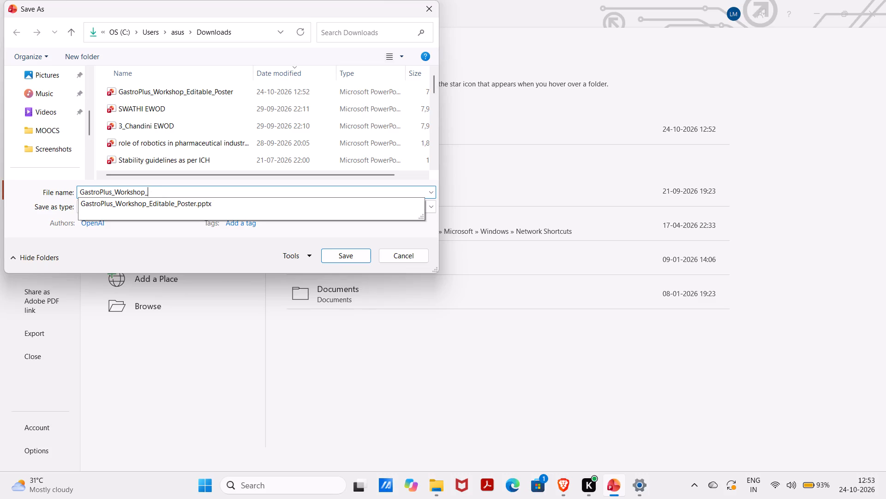
{"action": "type", "text": "POSTER"}
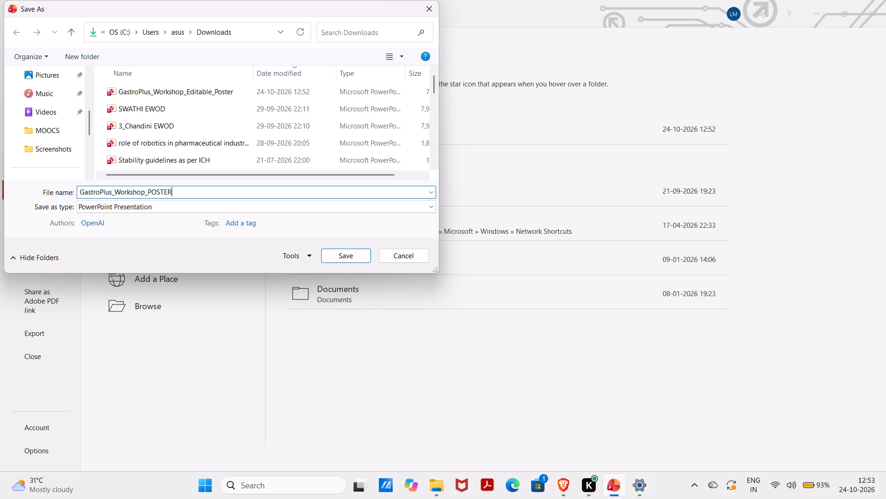
{"action": "key", "text": "space"}
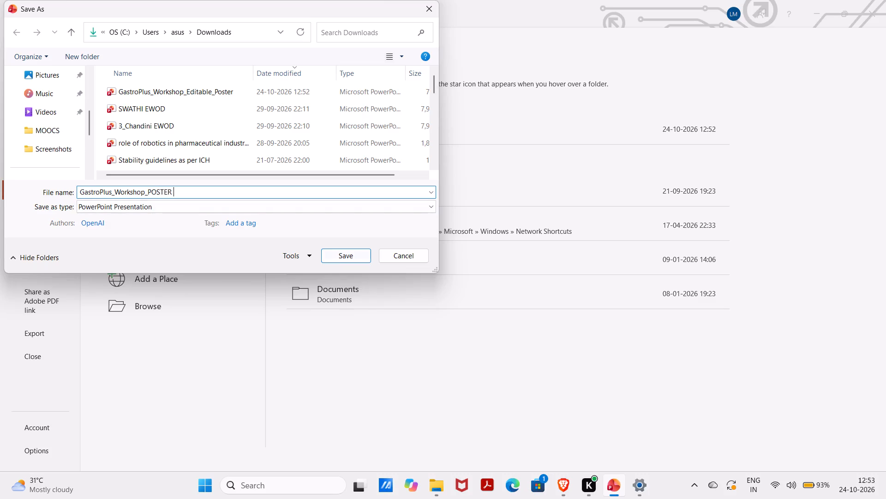
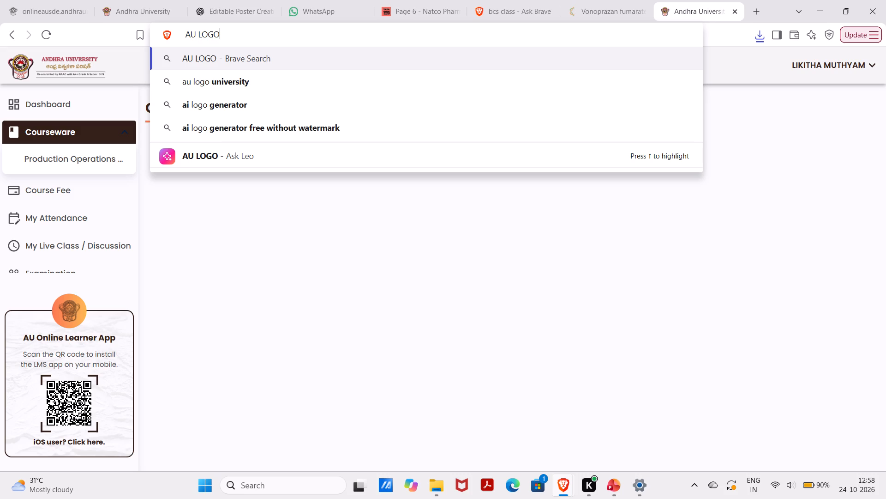
{"action": "left_click", "coordinate": [334, 76]}
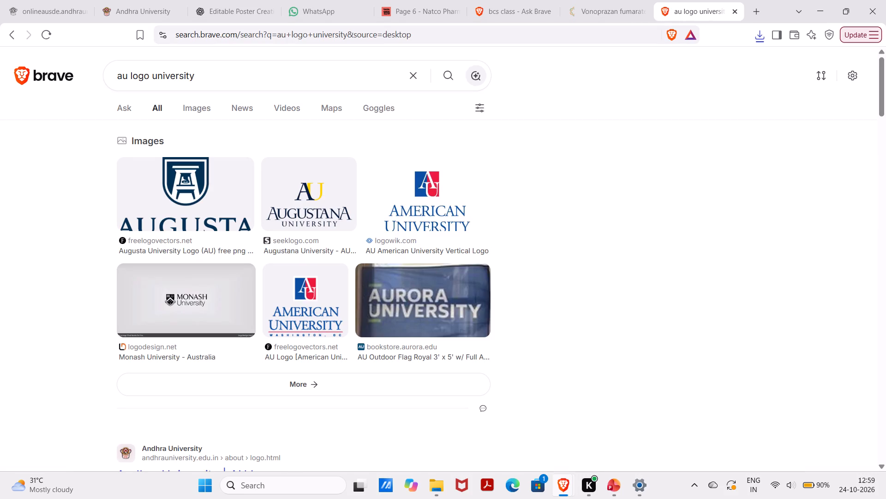
Refine the search to "aNDHRA UNIVERSITY logo university" and show the image results.
{"action": "left_click", "coordinate": [128, 77]}
{"action": "key", "text": "BackSpace"}
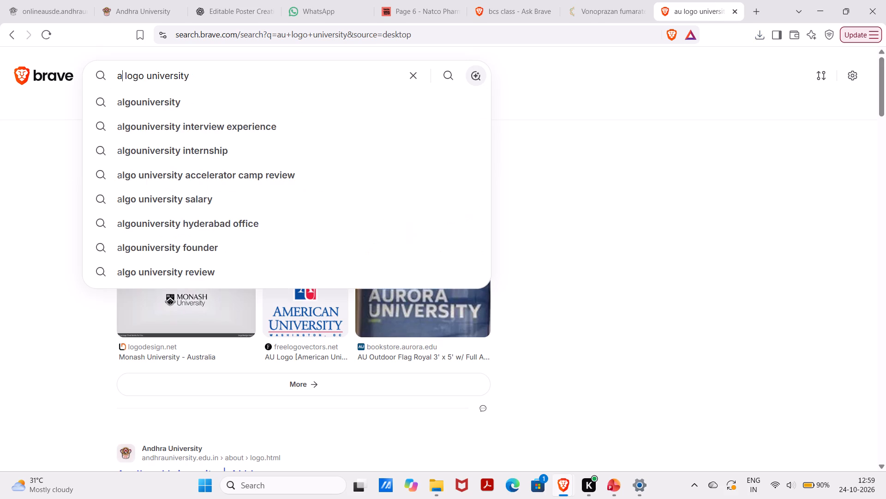
{"action": "type", "text": "NDHRA U"}
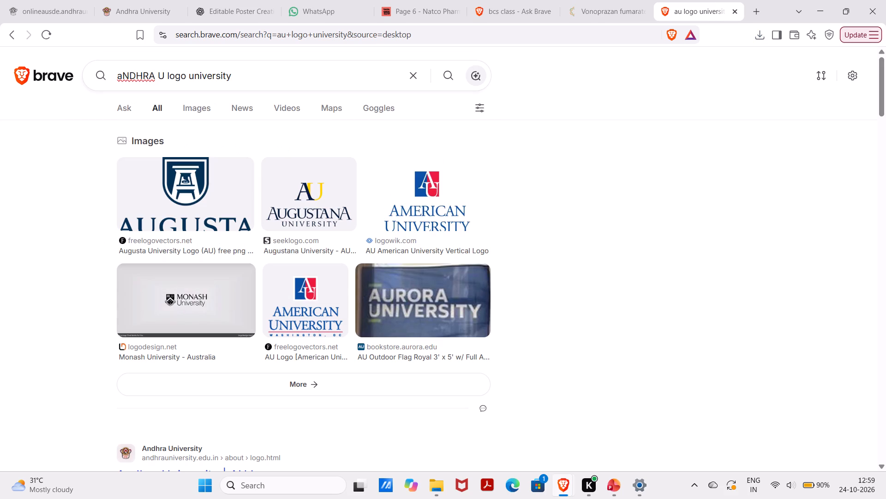
{"action": "type", "text": "NIVERSITY"}
{"action": "key", "text": "Return"}
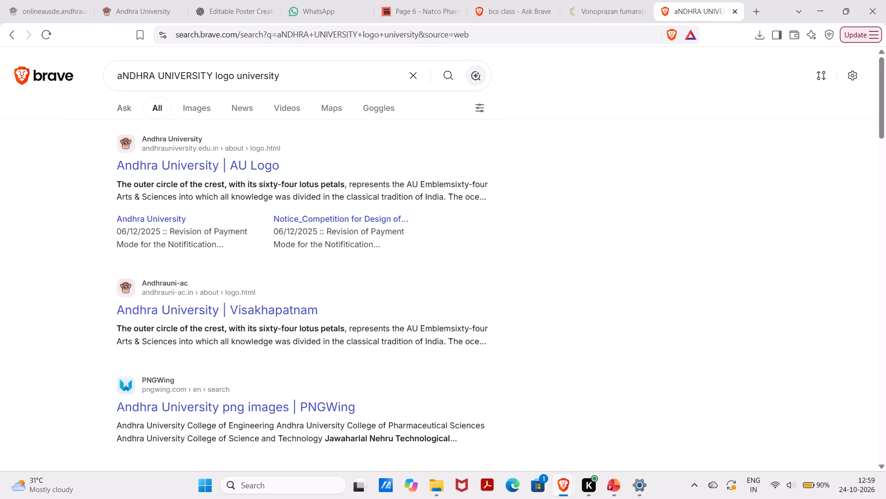
{"action": "left_click", "coordinate": [184, 104]}
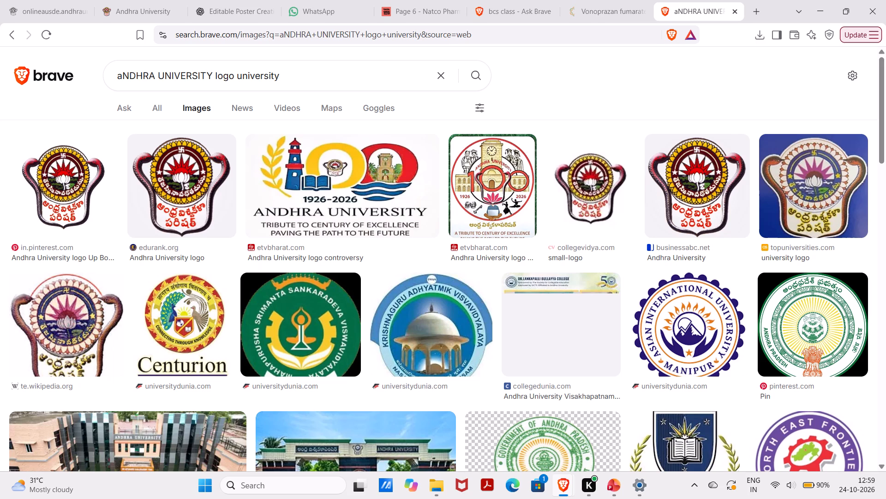
Open the edurank.org Andhra University logo from the image results and copy the image.
{"action": "left_click", "coordinate": [210, 193]}
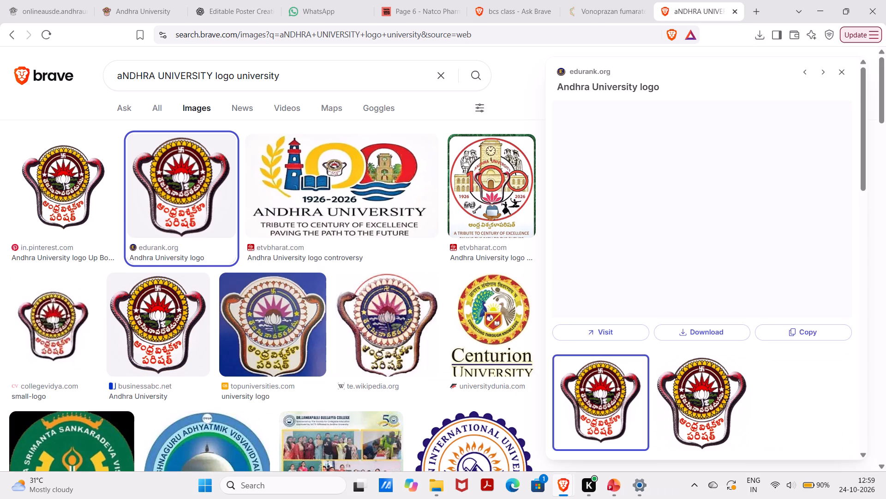
{"action": "right_click", "coordinate": [702, 269]}
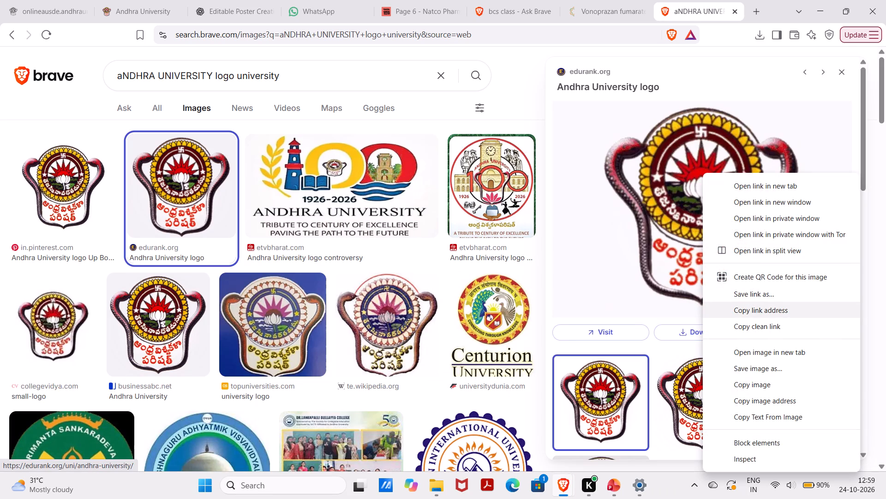
{"action": "left_click", "coordinate": [744, 385]}
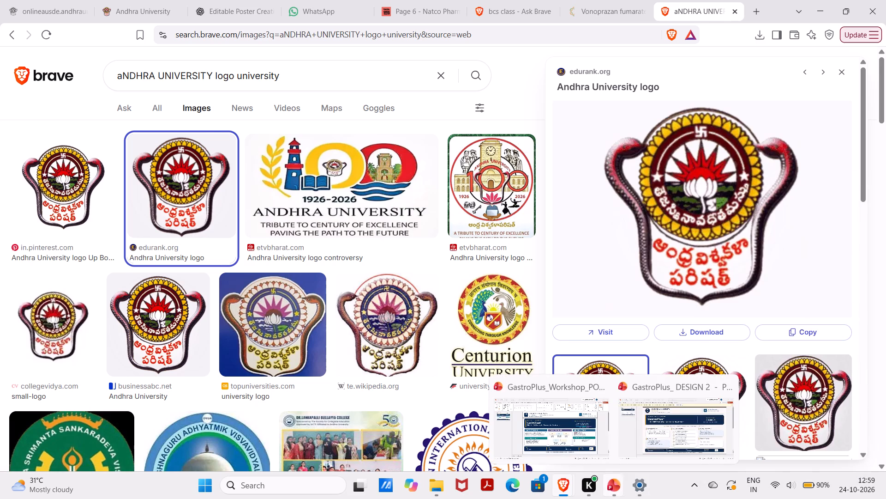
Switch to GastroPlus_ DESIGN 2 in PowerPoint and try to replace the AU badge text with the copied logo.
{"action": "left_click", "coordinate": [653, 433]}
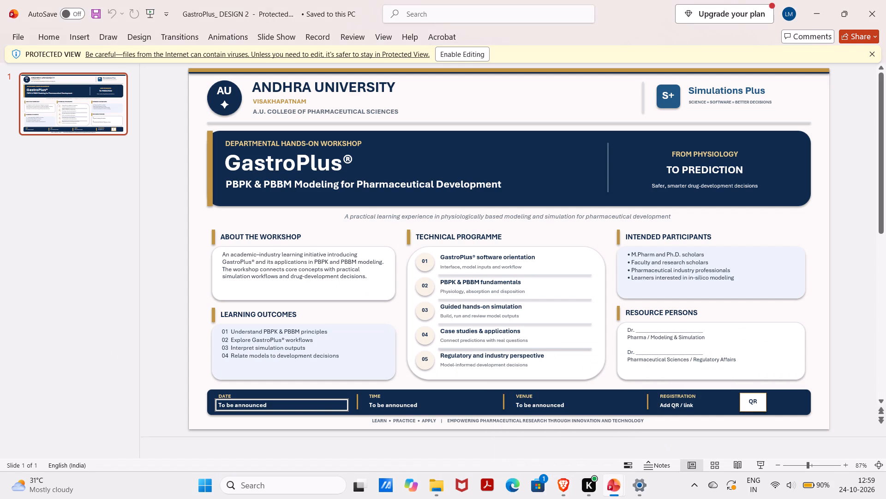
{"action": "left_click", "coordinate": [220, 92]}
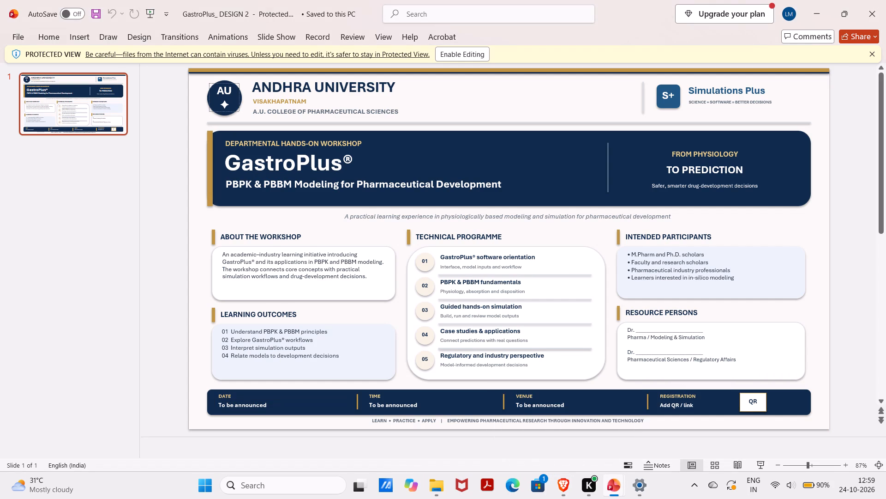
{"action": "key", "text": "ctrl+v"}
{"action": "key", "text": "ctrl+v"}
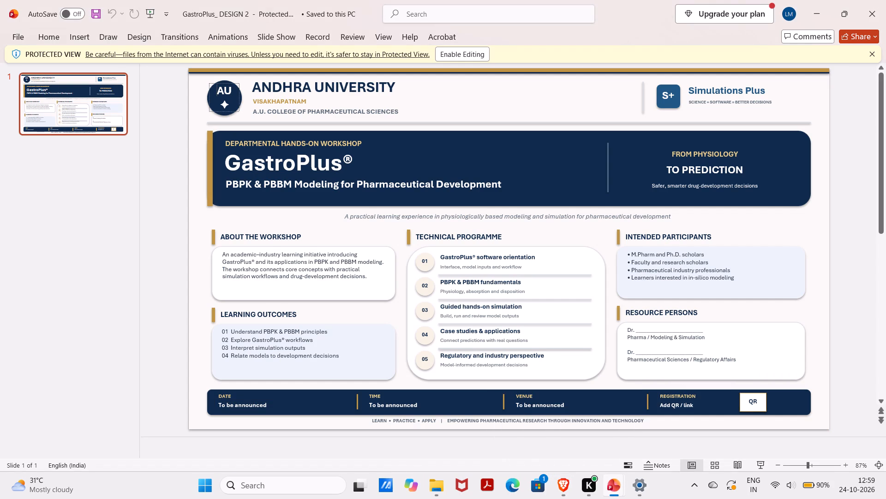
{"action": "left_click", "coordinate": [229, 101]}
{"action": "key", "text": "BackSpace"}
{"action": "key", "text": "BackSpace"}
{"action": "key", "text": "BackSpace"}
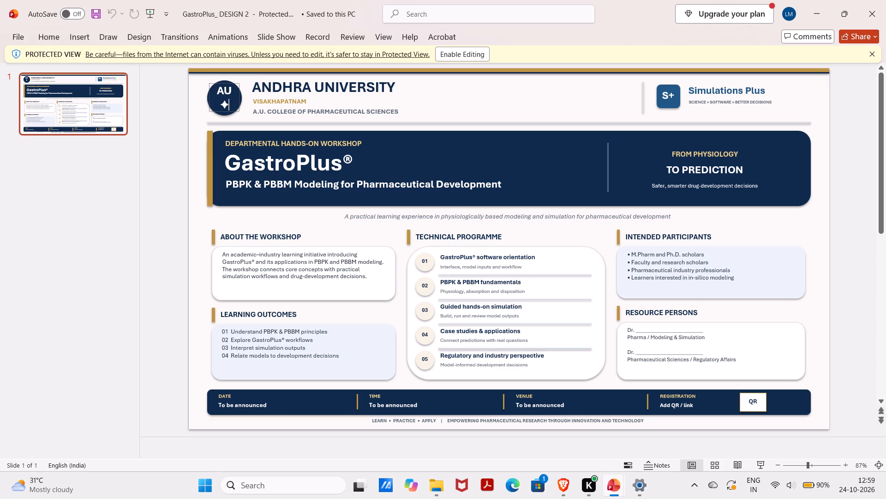
Enable editing for the protected GastroPlus_ DESIGN 2 presentation.
{"action": "left_click", "coordinate": [443, 46]}
{"action": "left_click", "coordinate": [443, 55]}
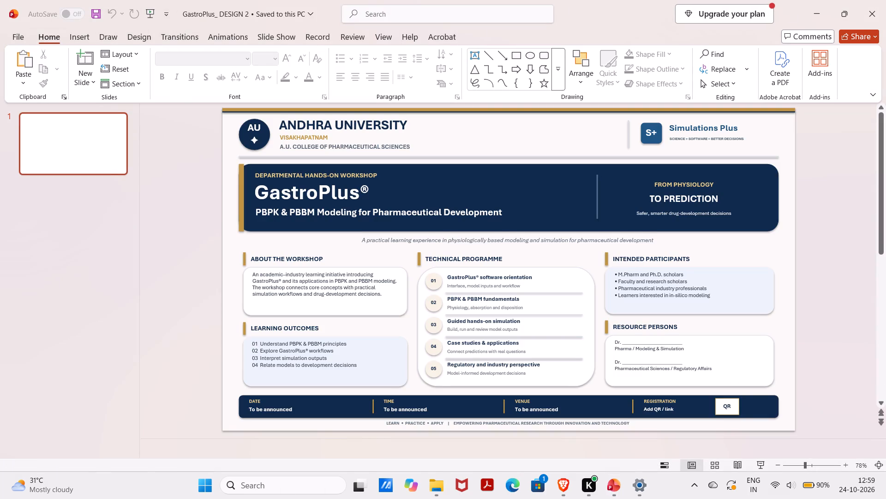
Paste the copied Andhra University logo onto the poster and delete the AU text and star from the header badge.
{"action": "left_click", "coordinate": [248, 133]}
{"action": "key", "text": "ctrl+v"}
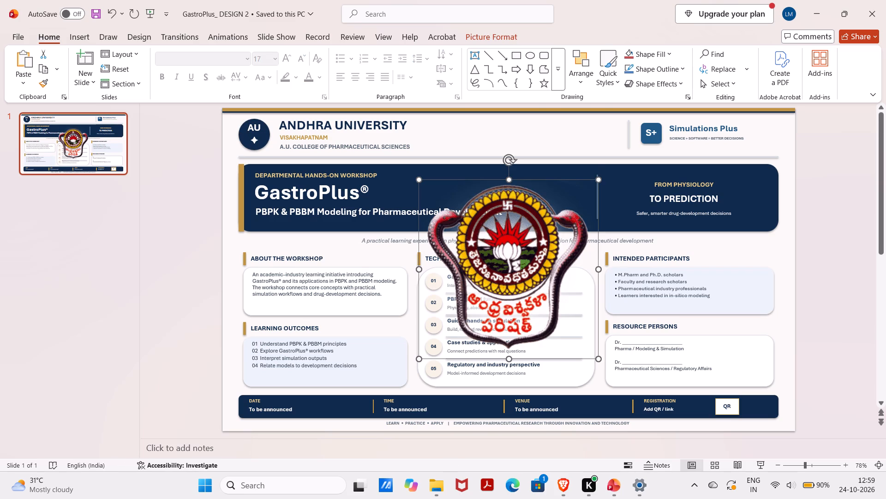
{"action": "left_click", "coordinate": [261, 141]}
{"action": "key", "text": "BackSpace"}
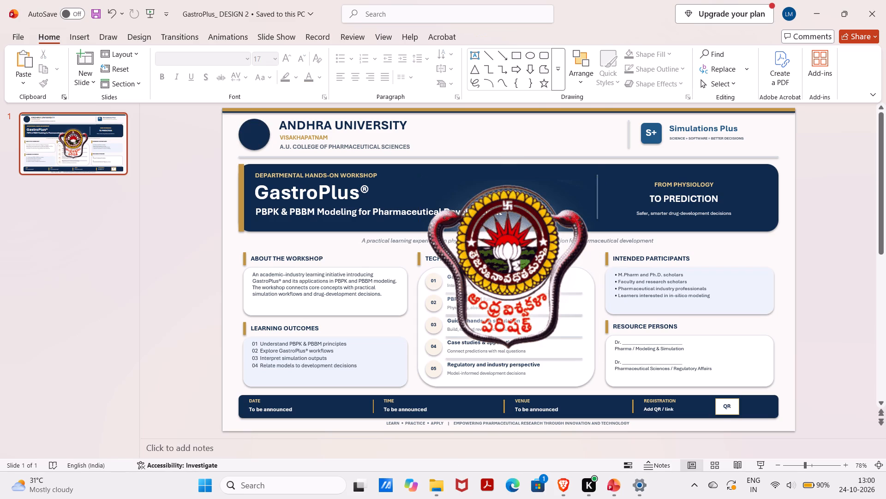
Move the pasted university logo to the poster's upper-left corner, over the circular badge beside the ANDHRA UNIVERSITY heading.
{"action": "left_click_drag", "start_coordinate": [458, 243], "coordinate": [252, 151]}
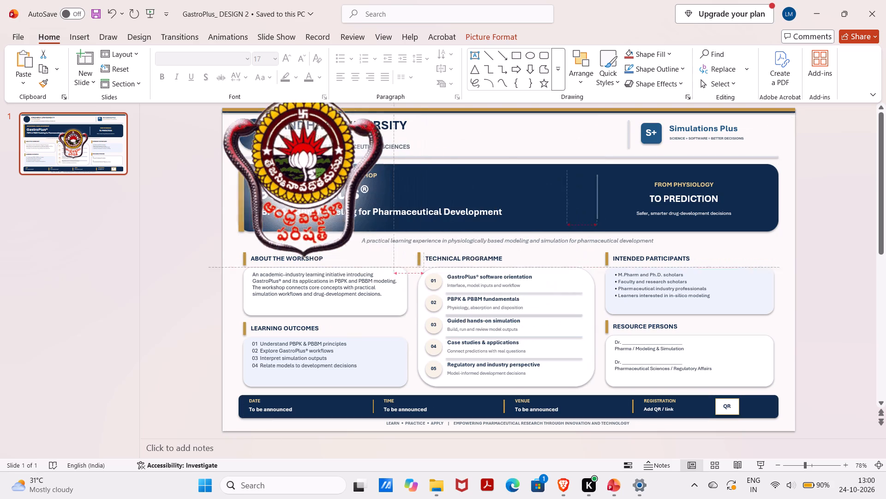
{"action": "left_click_drag", "start_coordinate": [252, 151], "coordinate": [234, 142]}
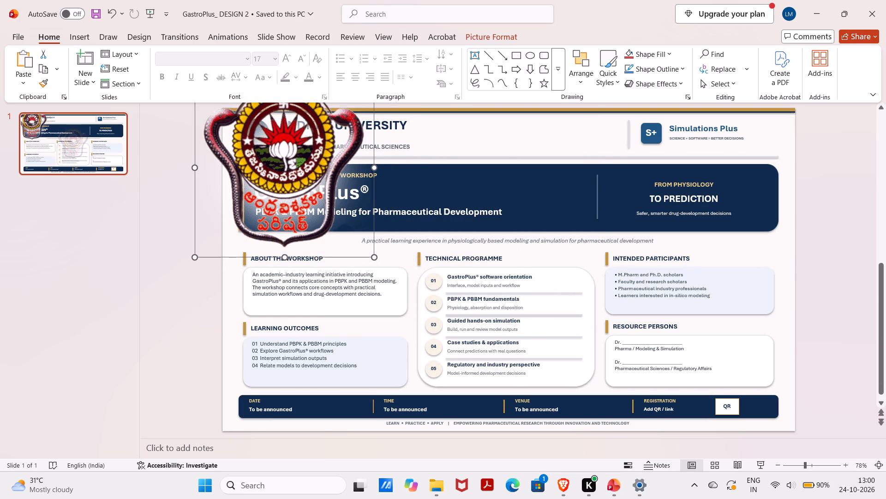
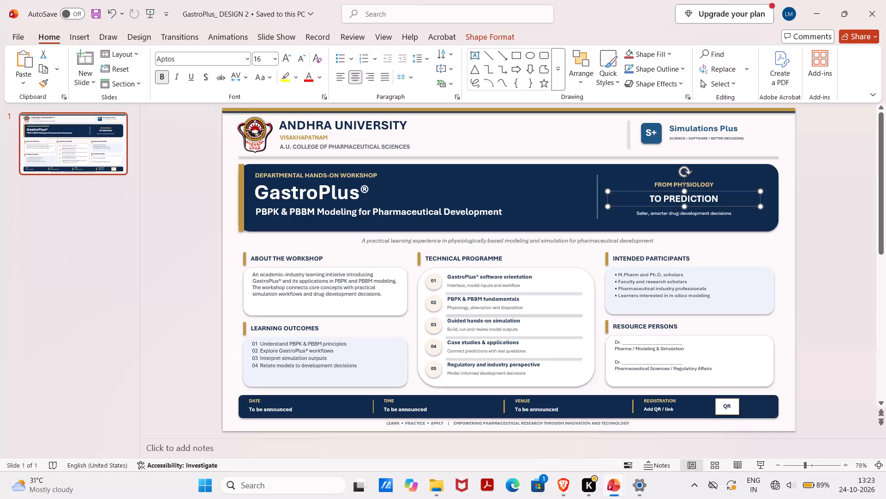
Add a third "Dr." entry followed by a dashed blank line below Pharmaceutical Sciences / Regulatory Affairs in the RESOURCE PERSONS box.
{"action": "left_click", "coordinate": [655, 363]}
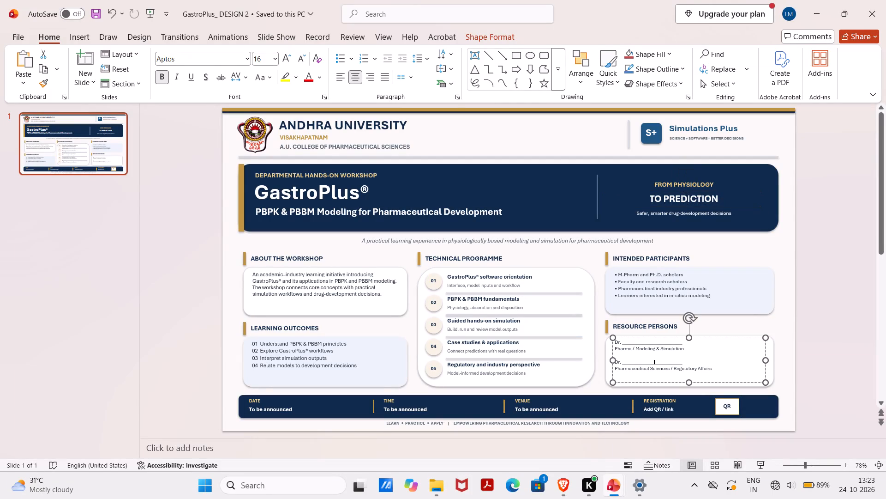
{"action": "left_click", "coordinate": [714, 366]}
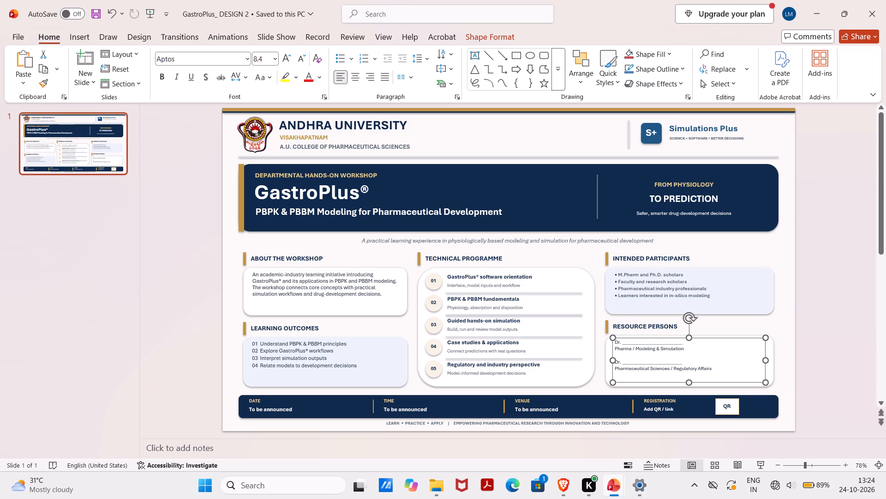
{"action": "left_click", "coordinate": [712, 369]}
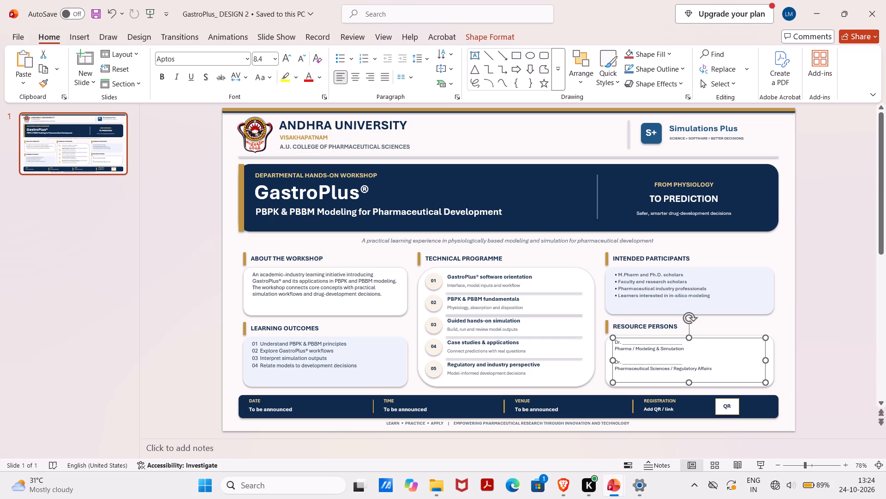
{"action": "left_click", "coordinate": [710, 369]}
{"action": "key", "text": "Right"}
{"action": "key", "text": "Return"}
{"action": "key", "text": "Return"}
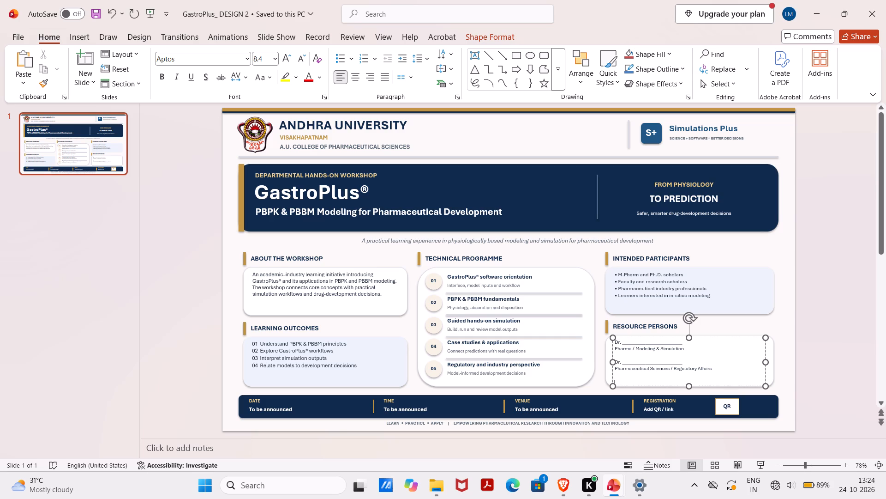
{"action": "type", "text": "DR"}
{"action": "key", "text": "BackSpace"}
{"action": "type", "text": "r."}
{"action": "key", "text": "minus"}
{"action": "key", "text": "minus"}
{"action": "key", "text": "minus"}
{"action": "key", "text": "minus"}
{"action": "key", "text": "minus"}
{"action": "key", "text": "minus"}
{"action": "key", "text": "minus"}
{"action": "key", "text": "minus"}
{"action": "key", "text": "minus"}
{"action": "key", "text": "minus"}
{"action": "key", "text": "minus"}
{"action": "key", "text": "minus"}
{"action": "key", "text": "minus"}
{"action": "key", "text": "minus"}
{"action": "key", "text": "minus"}
{"action": "key", "text": "minus"}
{"action": "key", "text": "minus"}
Replace the DATE placeholder in the footer band with "16th November".
{"action": "left_click", "coordinate": [292, 410]}
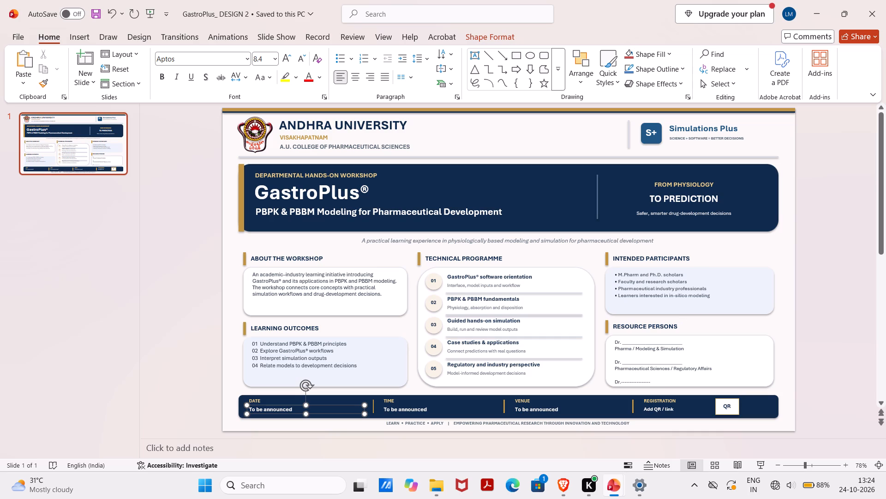
{"action": "left_click", "coordinate": [292, 409]}
{"action": "left_click", "coordinate": [290, 411]}
{"action": "key", "text": "BackSpace"}
{"action": "key", "text": "BackSpace"}
{"action": "key", "text": "BackSpace"}
{"action": "key", "text": "BackSpace"}
{"action": "key", "text": "BackSpace"}
{"action": "key", "text": "BackSpace"}
{"action": "key", "text": "BackSpace"}
{"action": "key", "text": "BackSpace"}
{"action": "key", "text": "BackSpace"}
{"action": "key", "text": "BackSpace"}
{"action": "key", "text": "BackSpace"}
{"action": "key", "text": "BackSpace"}
{"action": "key", "text": "BackSpace"}
{"action": "key", "text": "BackSpace"}
{"action": "key", "text": "BackSpace"}
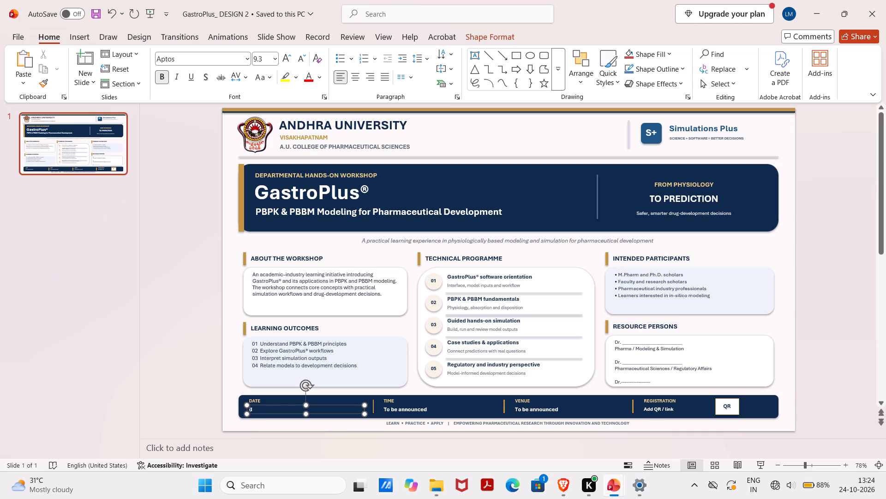
{"action": "key", "text": "Right"}
{"action": "key", "text": "BackSpace"}
{"action": "type", "text": "16"}
{"action": "type", "text": "th"}
{"action": "key", "text": "space"}
{"action": "key", "text": "m"}
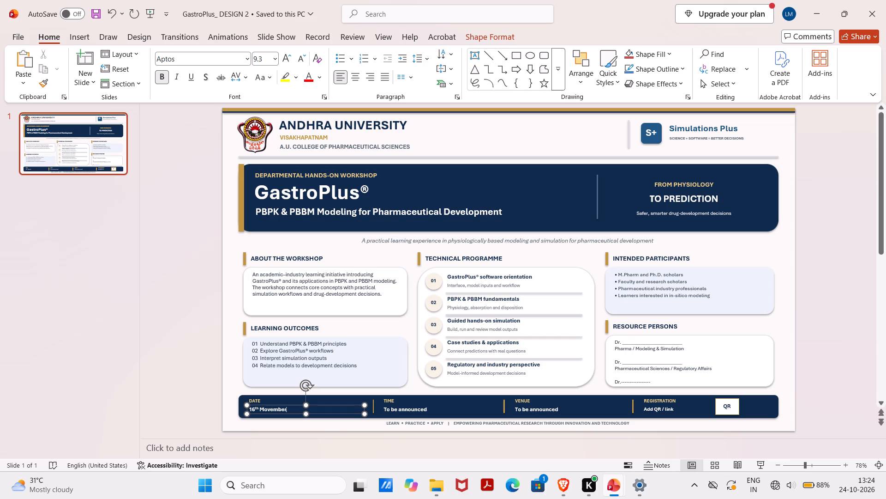
{"action": "left_click", "coordinate": [264, 410]}
{"action": "key", "text": "BackSpace"}
{"action": "key", "text": "n"}
Replace the TIME placeholder in the footer band with "10.00 AM".
{"action": "left_click", "coordinate": [407, 411]}
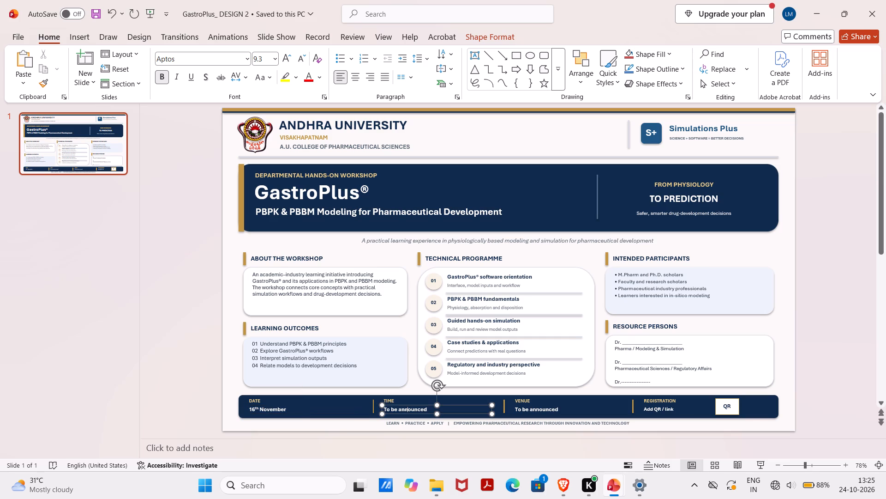
{"action": "left_click", "coordinate": [429, 411]}
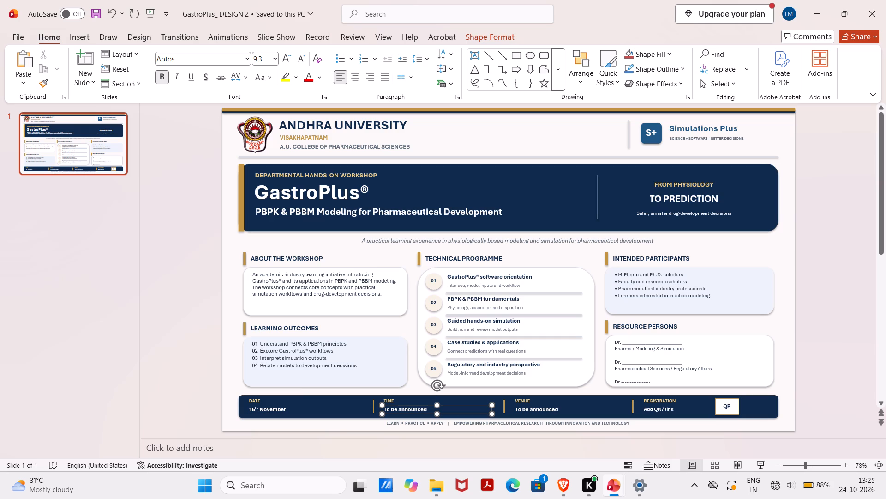
{"action": "left_click", "coordinate": [425, 408]}
{"action": "key", "text": "BackSpace"}
{"action": "key", "text": "BackSpace"}
{"action": "key", "text": "BackSpace"}
{"action": "key", "text": "BackSpace"}
{"action": "key", "text": "BackSpace"}
{"action": "key", "text": "BackSpace"}
{"action": "key", "text": "BackSpace"}
{"action": "key", "text": "BackSpace"}
{"action": "key", "text": "BackSpace"}
{"action": "key", "text": "BackSpace"}
{"action": "key", "text": "BackSpace"}
{"action": "key", "text": "BackSpace"}
{"action": "key", "text": "BackSpace"}
{"action": "key", "text": "BackSpace"}
{"action": "key", "text": "BackSpace"}
{"action": "type", "text": "10.00"}
{"action": "key", "text": "space"}
{"action": "type", "text": "AM"}
Set the "Safer, smarter drug-development decisions" line in the banner to font size 10.
{"action": "left_click", "coordinate": [657, 207]}
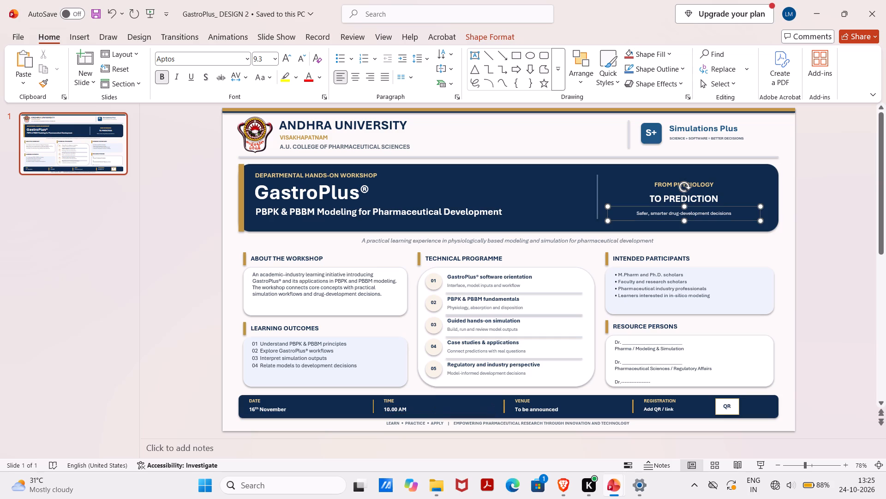
{"action": "left_click", "coordinate": [275, 57]}
{"action": "left_click", "coordinate": [268, 99]}
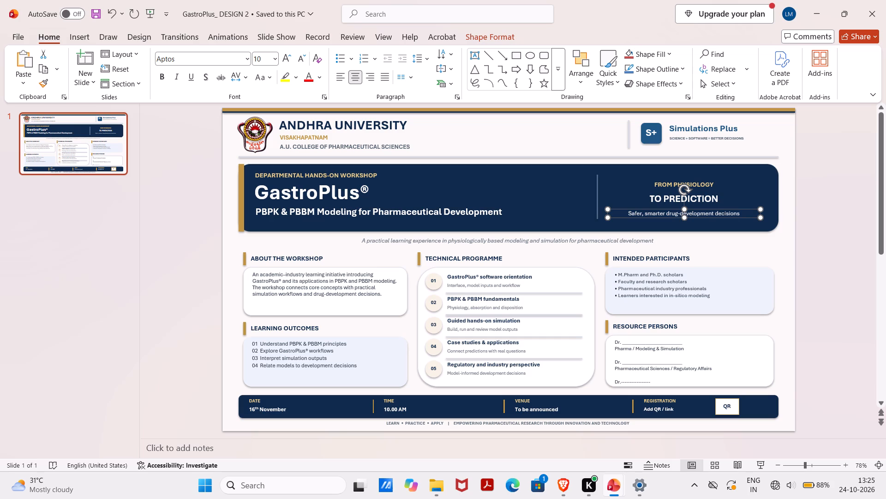
Set the tagline under Simulations Plus to font size 9 and widen its text box so it fits on one line.
{"action": "left_click", "coordinate": [687, 135]}
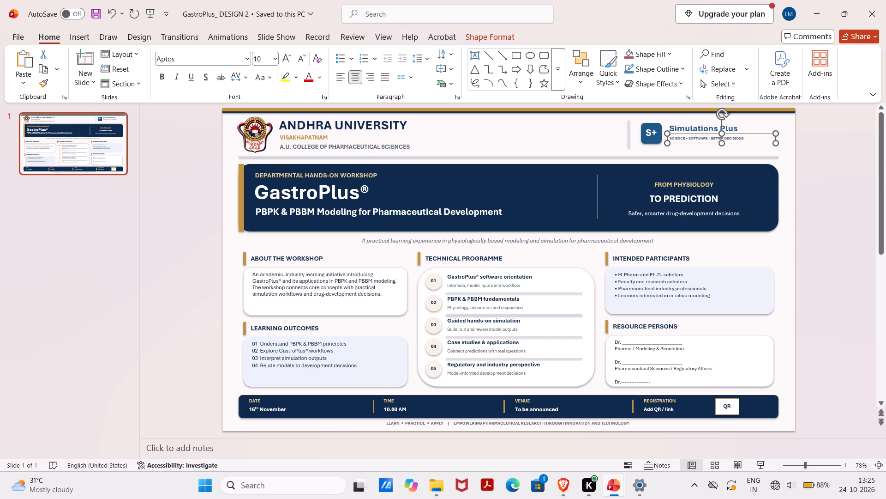
{"action": "left_click", "coordinate": [275, 57]}
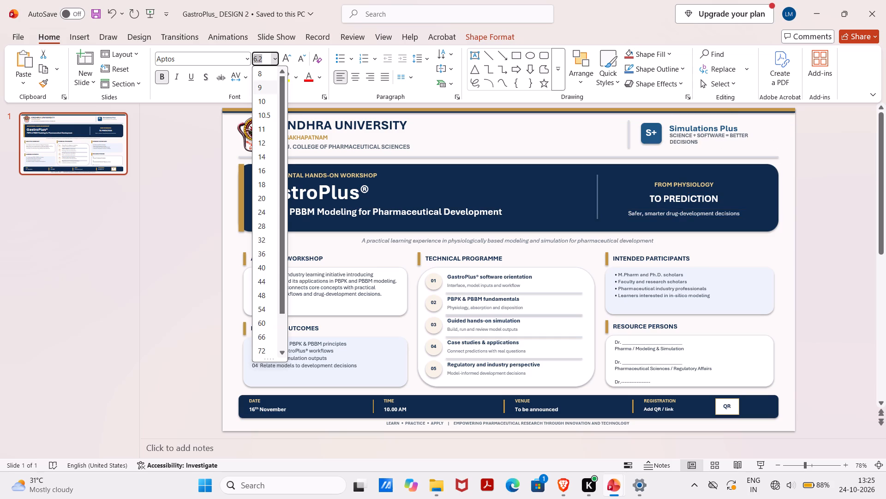
{"action": "left_click", "coordinate": [271, 84]}
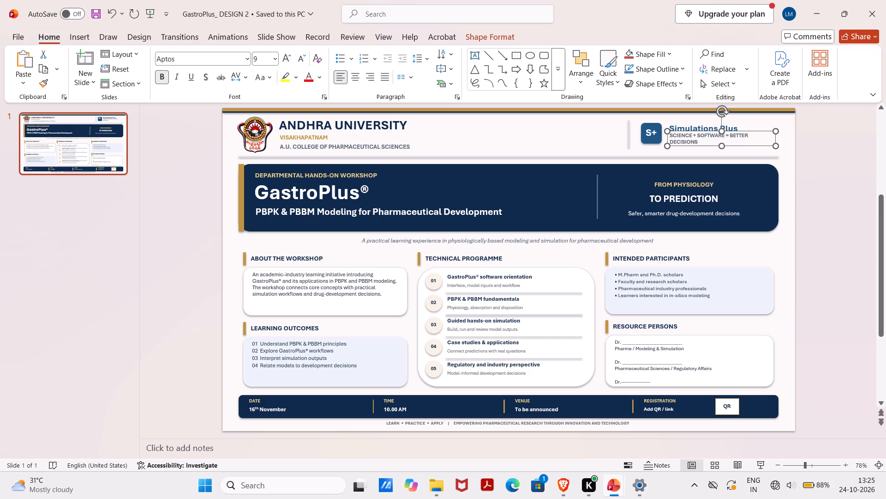
{"action": "left_click_drag", "start_coordinate": [668, 130], "coordinate": [664, 135]}
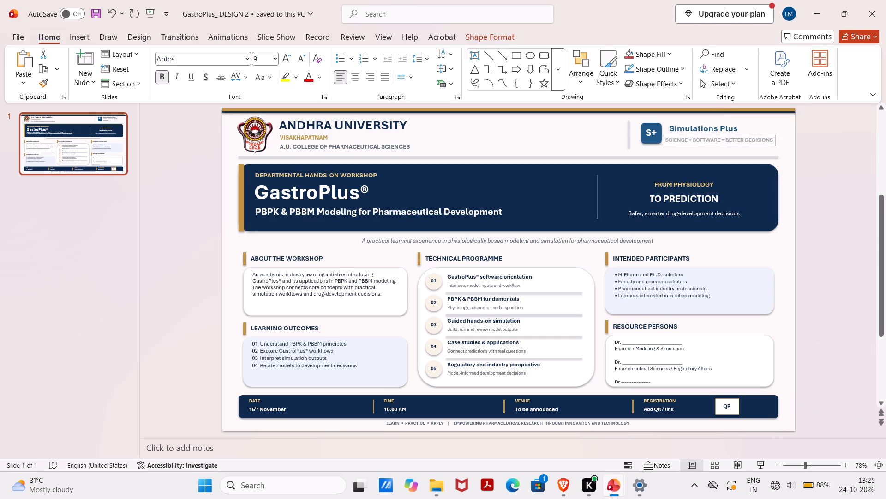
{"action": "left_click_drag", "start_coordinate": [664, 135], "coordinate": [665, 135]}
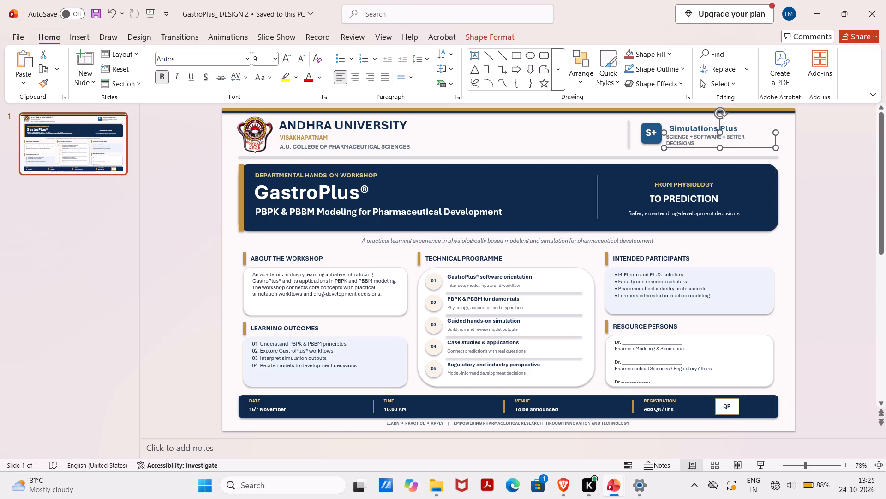
{"action": "left_click_drag", "start_coordinate": [776, 146], "coordinate": [789, 144]}
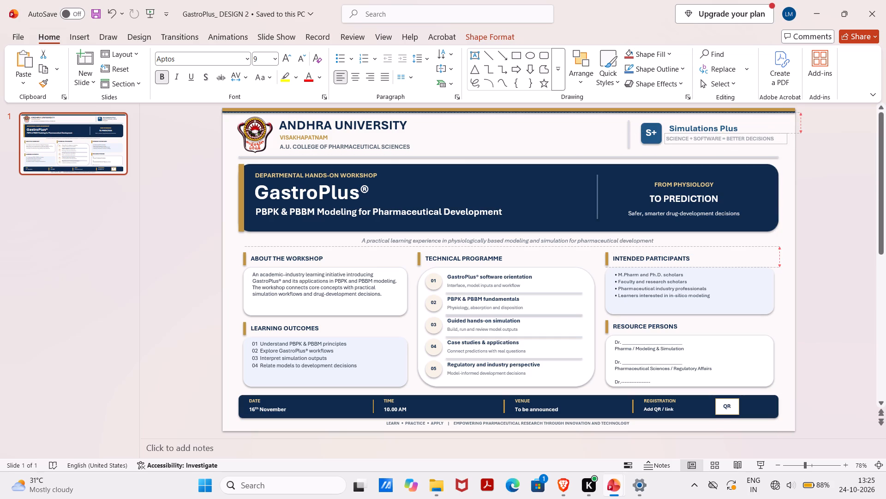
{"action": "left_click_drag", "start_coordinate": [789, 144], "coordinate": [791, 142]}
{"action": "left_click", "coordinate": [790, 151]}
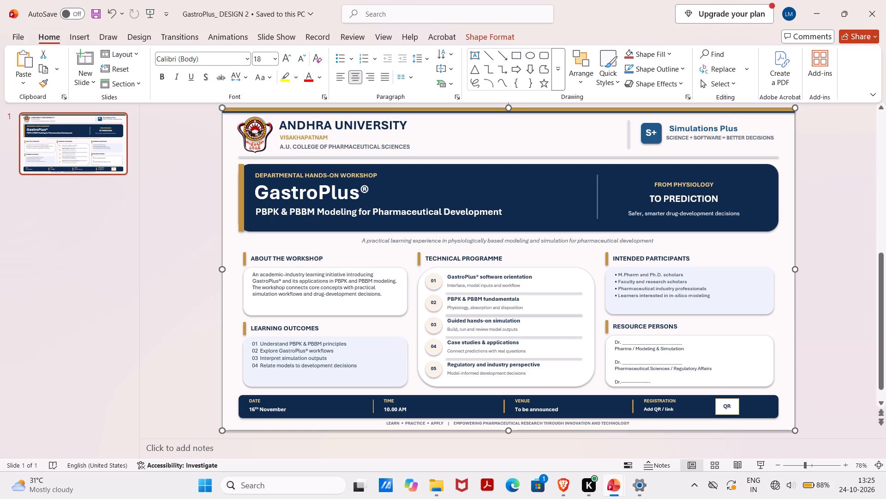
Save the edited poster as a PowerPoint presentation named GastroPlus_ DESIGN 2 in the Downloads folder.
{"action": "left_click", "coordinate": [13, 38]}
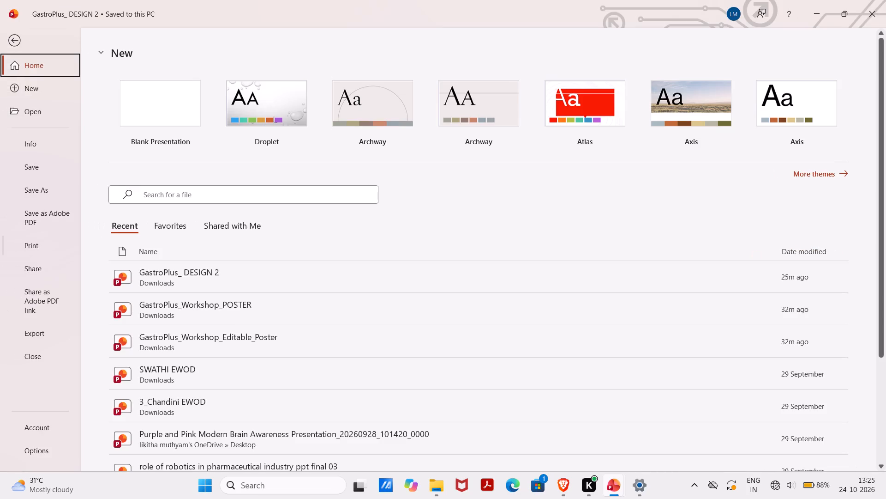
{"action": "left_click", "coordinate": [40, 190]}
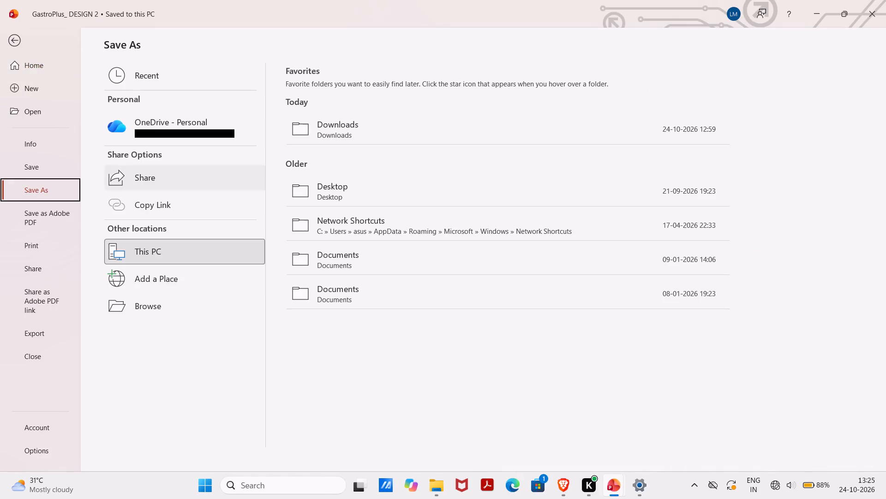
{"action": "left_click", "coordinate": [377, 113]}
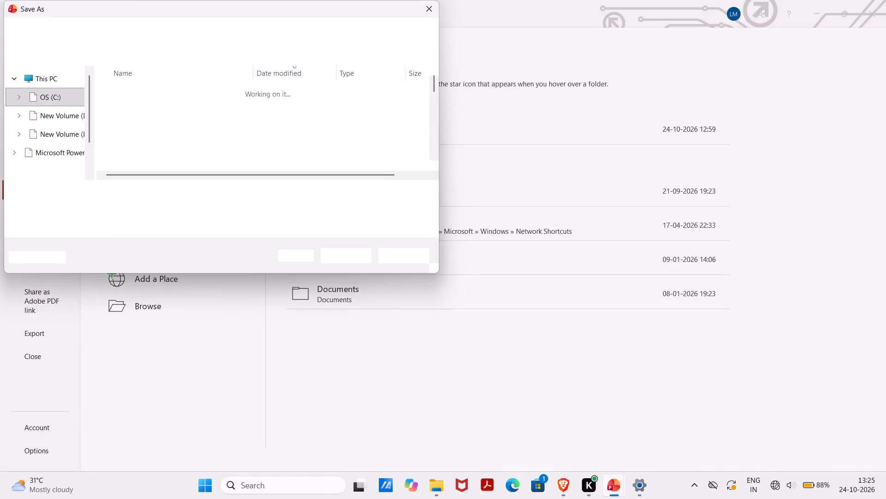
{"action": "left_click", "coordinate": [363, 257]}
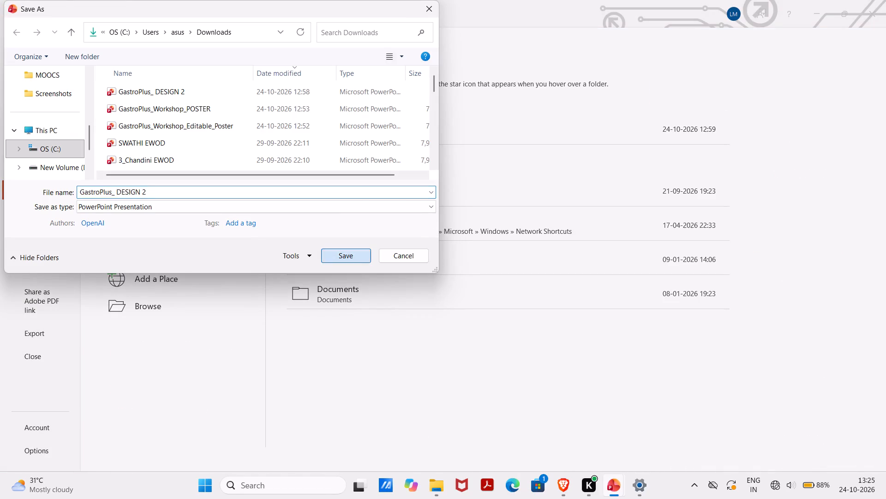
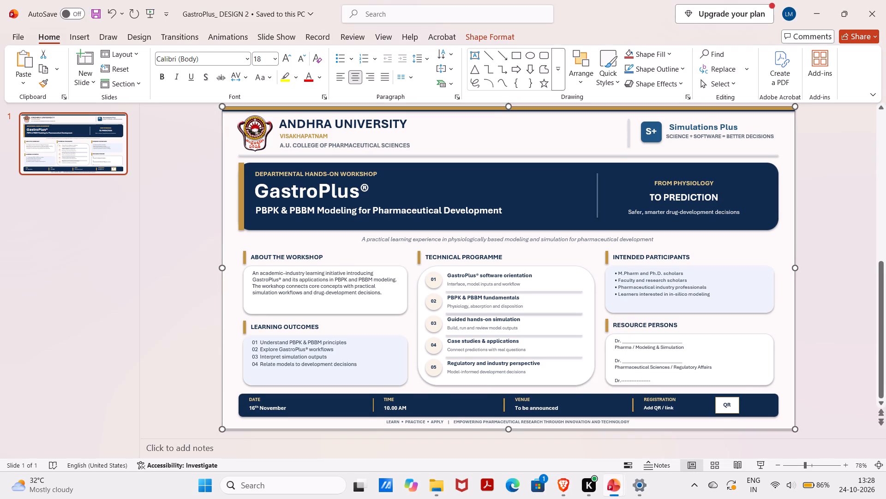
Add a new blank-layout slide after the poster slide.
{"action": "scroll", "coordinate": [619, 344], "scroll_direction": "down", "scroll_amount": 1}
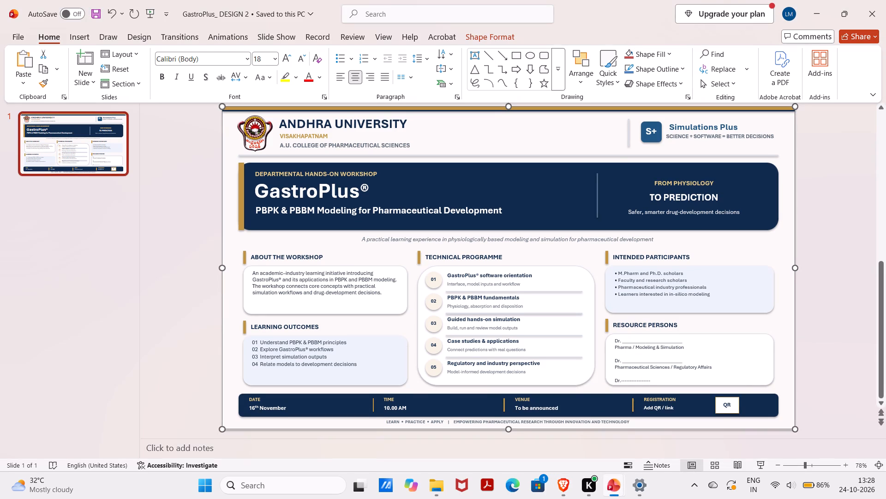
{"action": "left_click", "coordinate": [88, 84]}
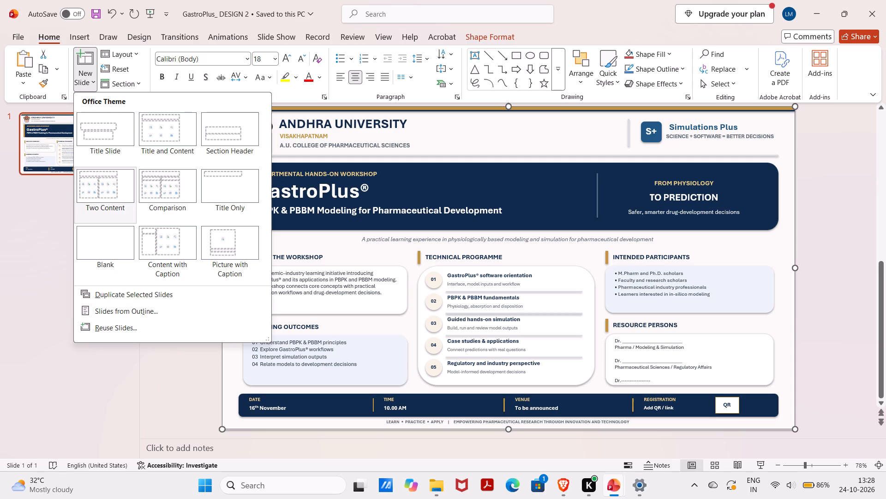
{"action": "left_click", "coordinate": [105, 237]}
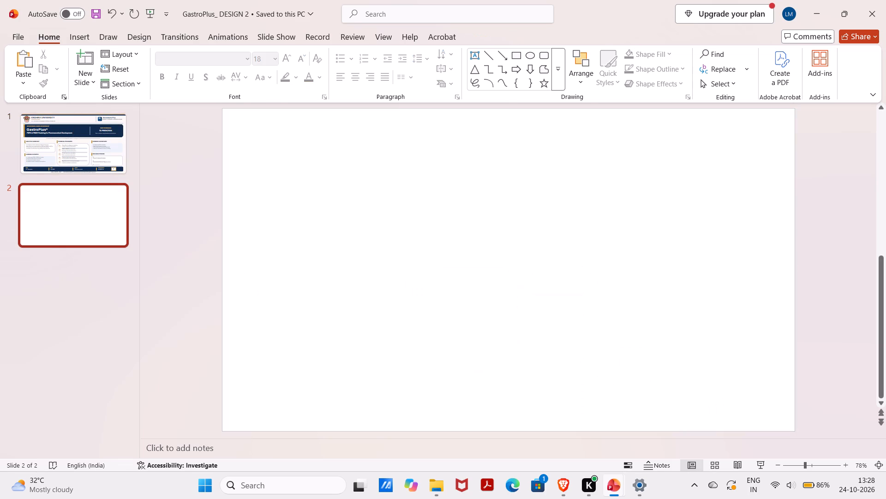
Copy the university logo from the poster slide and paste it onto the blank second slide using the destination theme.
{"action": "left_click", "coordinate": [105, 164]}
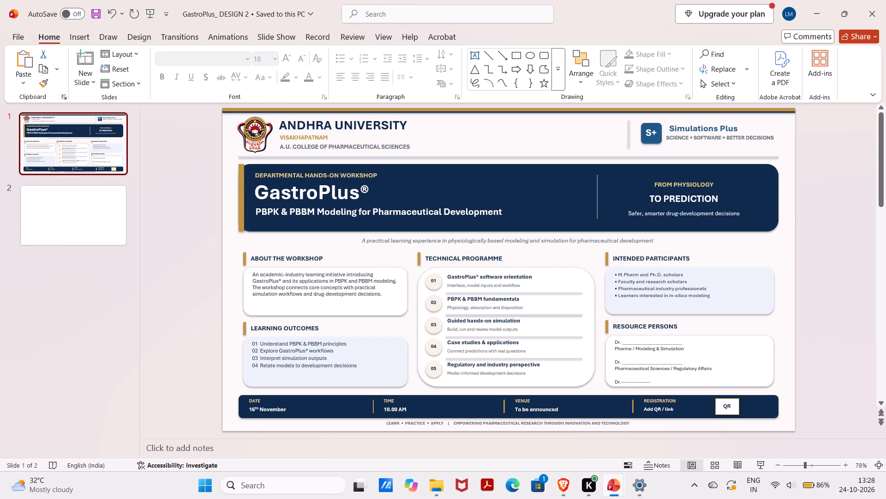
{"action": "left_click", "coordinate": [261, 133]}
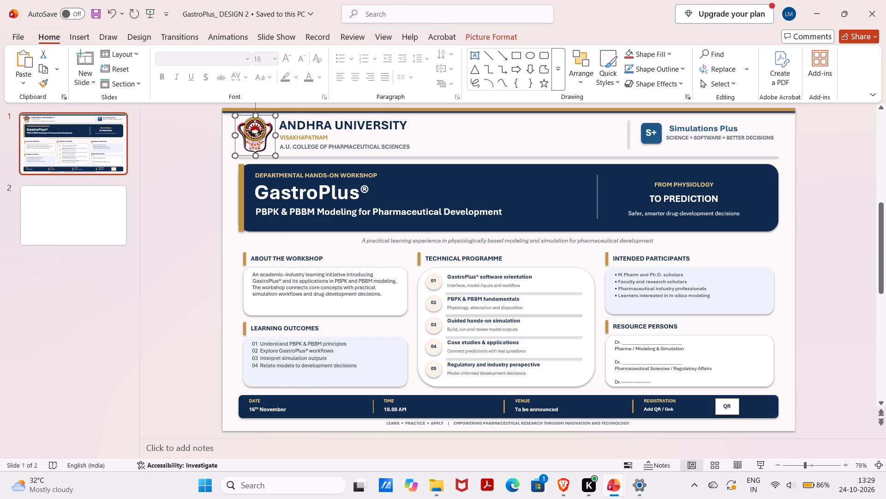
{"action": "right_click", "coordinate": [261, 133]}
{"action": "left_click", "coordinate": [301, 177]}
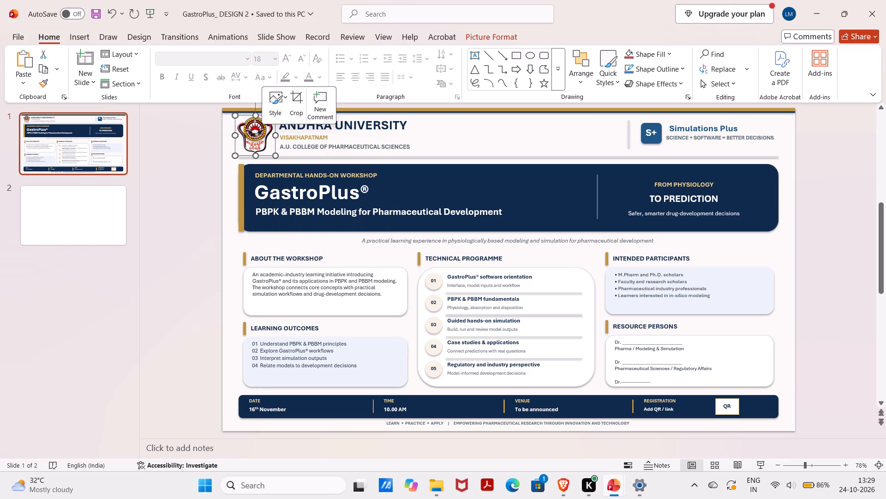
{"action": "left_click", "coordinate": [98, 228]}
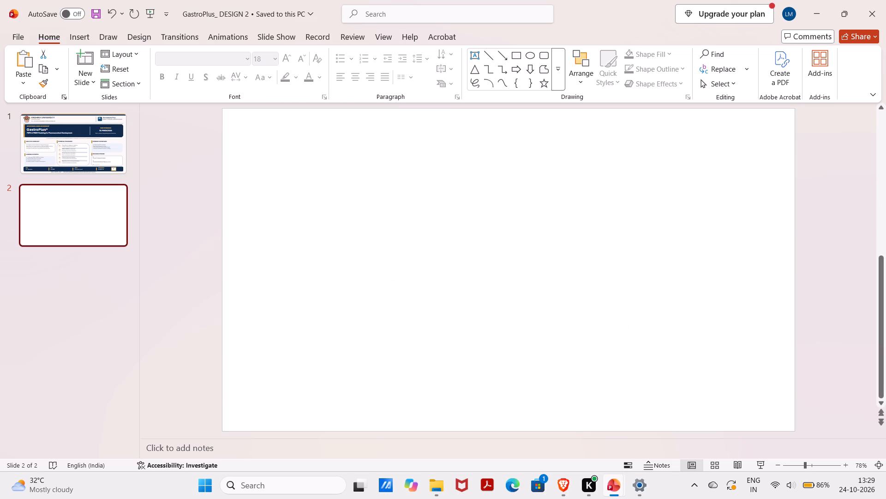
{"action": "left_click", "coordinate": [264, 128]}
{"action": "right_click", "coordinate": [264, 128]}
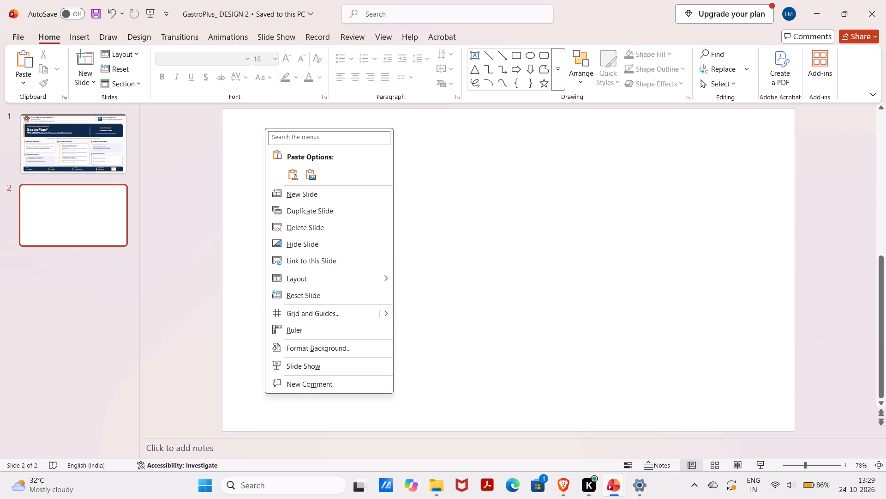
{"action": "left_click", "coordinate": [292, 174]}
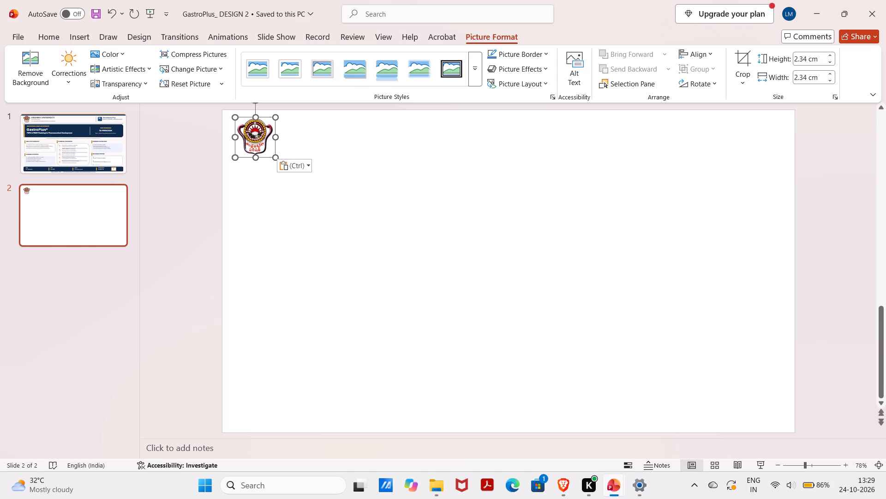
{"action": "left_click", "coordinate": [501, 178]}
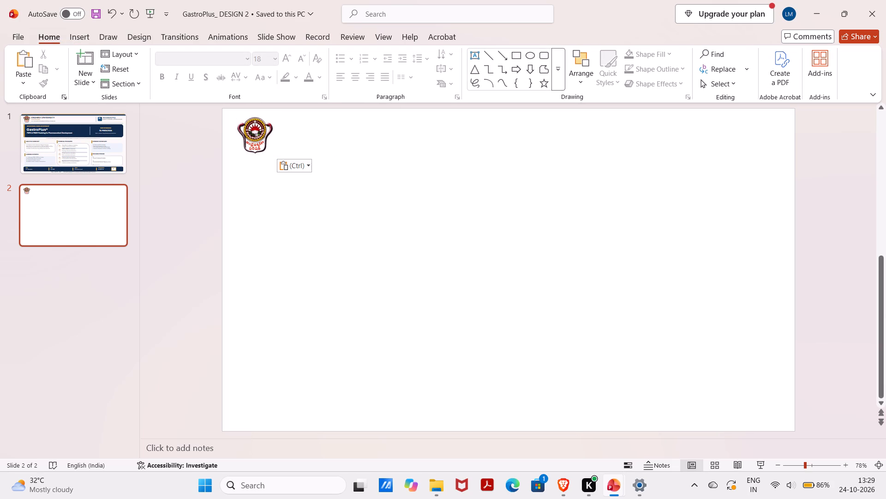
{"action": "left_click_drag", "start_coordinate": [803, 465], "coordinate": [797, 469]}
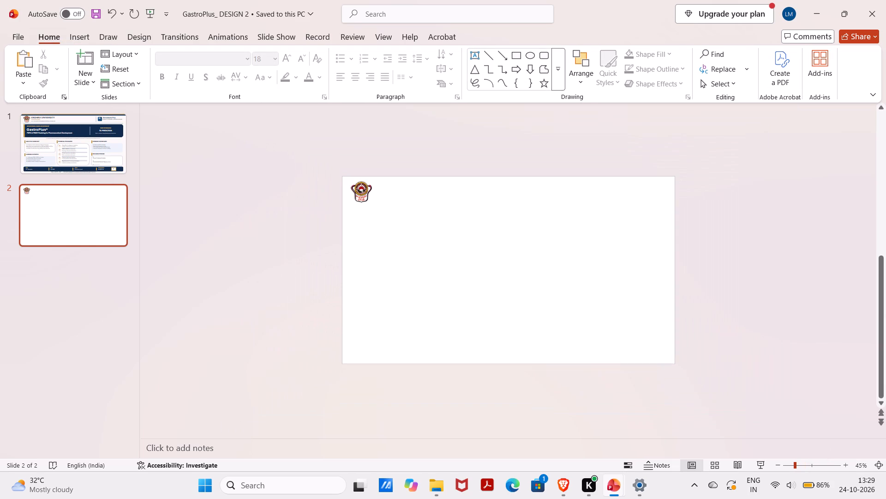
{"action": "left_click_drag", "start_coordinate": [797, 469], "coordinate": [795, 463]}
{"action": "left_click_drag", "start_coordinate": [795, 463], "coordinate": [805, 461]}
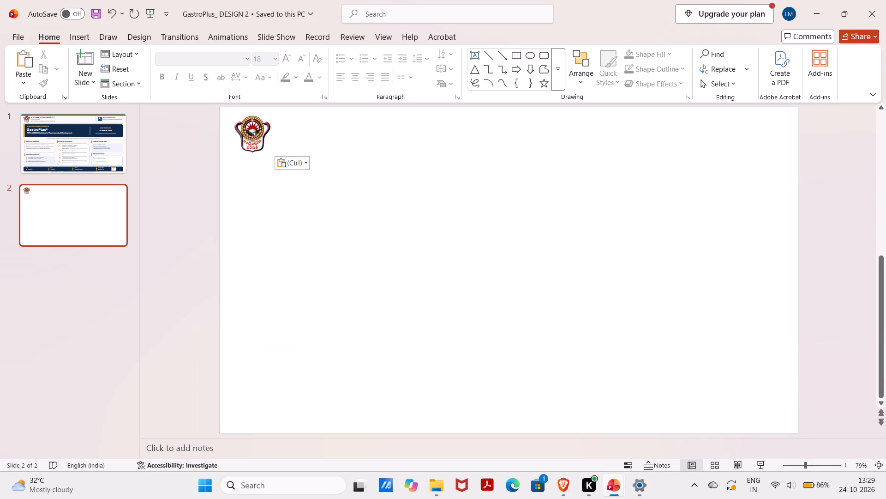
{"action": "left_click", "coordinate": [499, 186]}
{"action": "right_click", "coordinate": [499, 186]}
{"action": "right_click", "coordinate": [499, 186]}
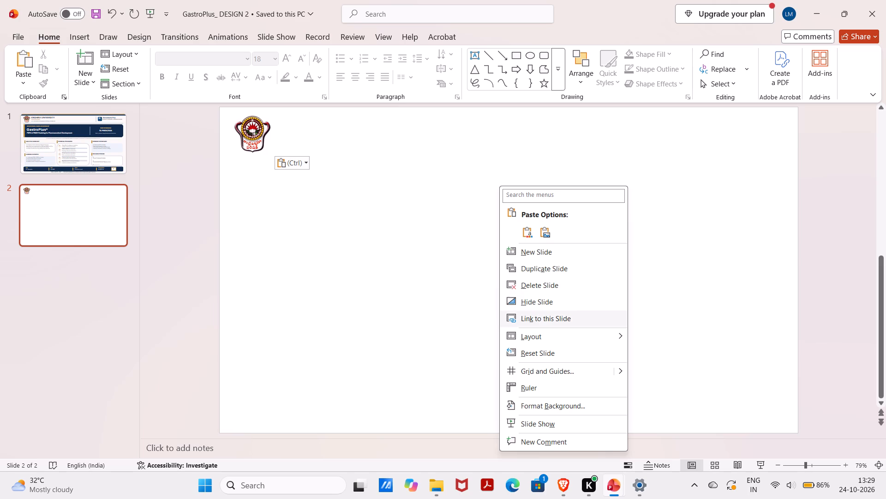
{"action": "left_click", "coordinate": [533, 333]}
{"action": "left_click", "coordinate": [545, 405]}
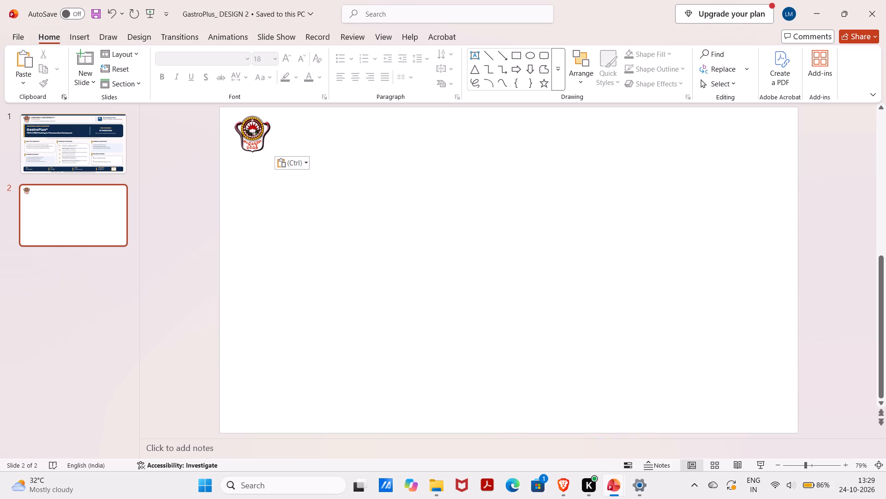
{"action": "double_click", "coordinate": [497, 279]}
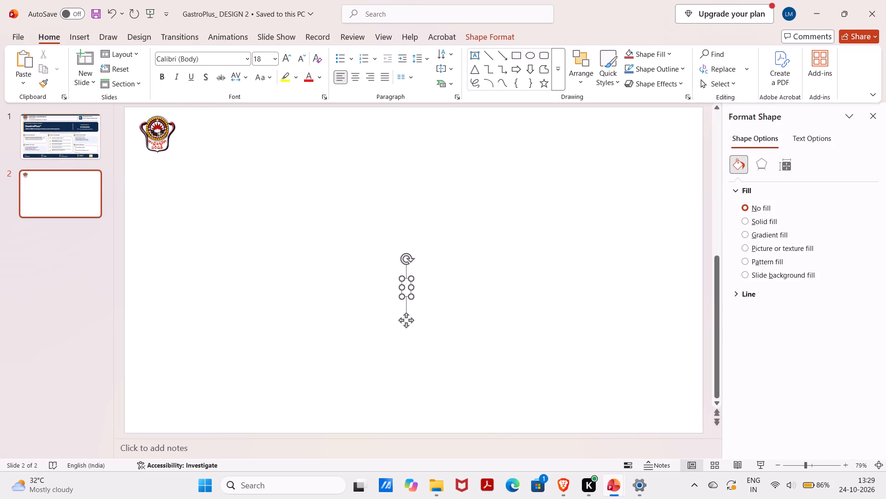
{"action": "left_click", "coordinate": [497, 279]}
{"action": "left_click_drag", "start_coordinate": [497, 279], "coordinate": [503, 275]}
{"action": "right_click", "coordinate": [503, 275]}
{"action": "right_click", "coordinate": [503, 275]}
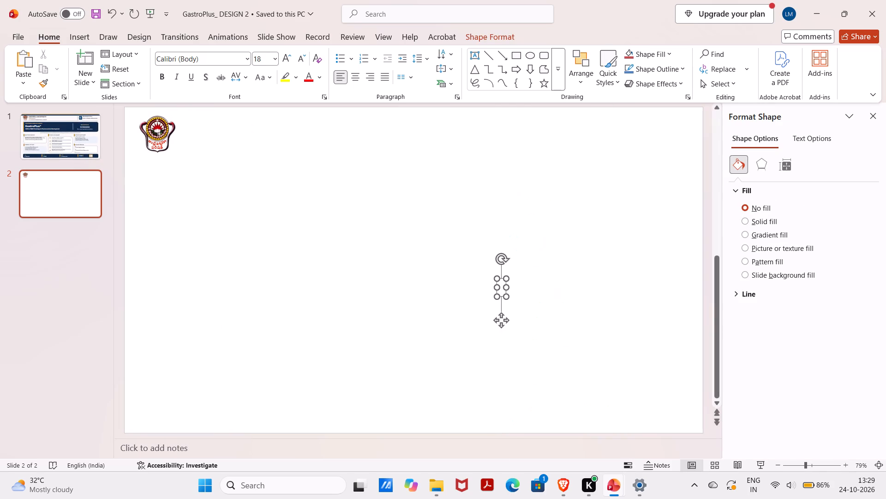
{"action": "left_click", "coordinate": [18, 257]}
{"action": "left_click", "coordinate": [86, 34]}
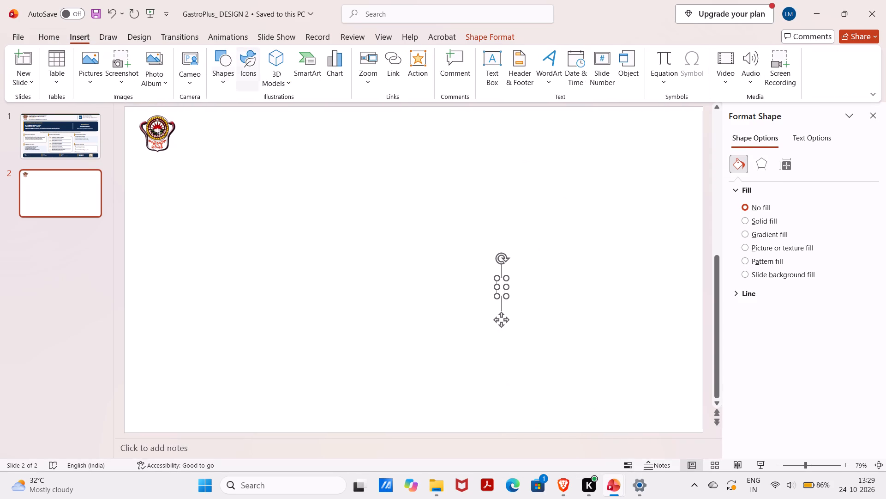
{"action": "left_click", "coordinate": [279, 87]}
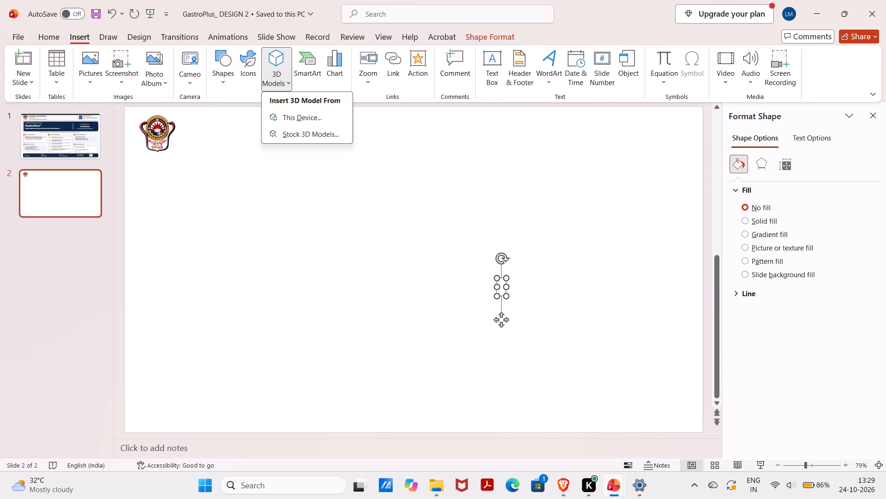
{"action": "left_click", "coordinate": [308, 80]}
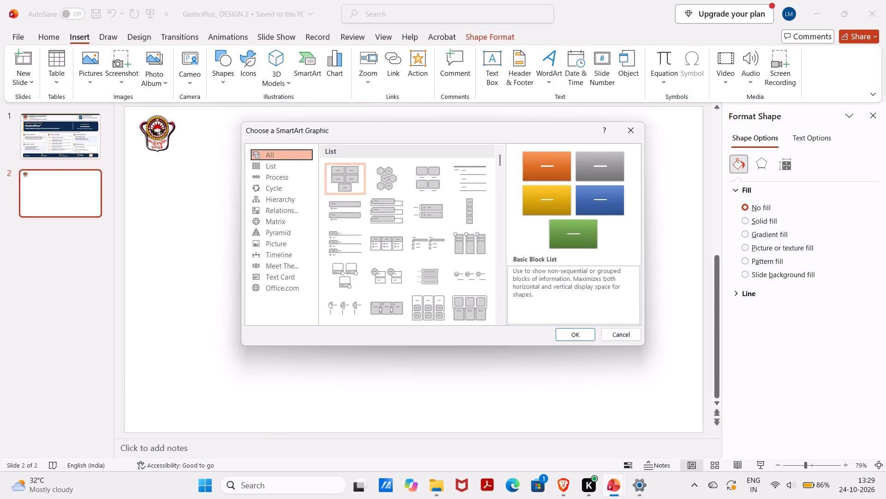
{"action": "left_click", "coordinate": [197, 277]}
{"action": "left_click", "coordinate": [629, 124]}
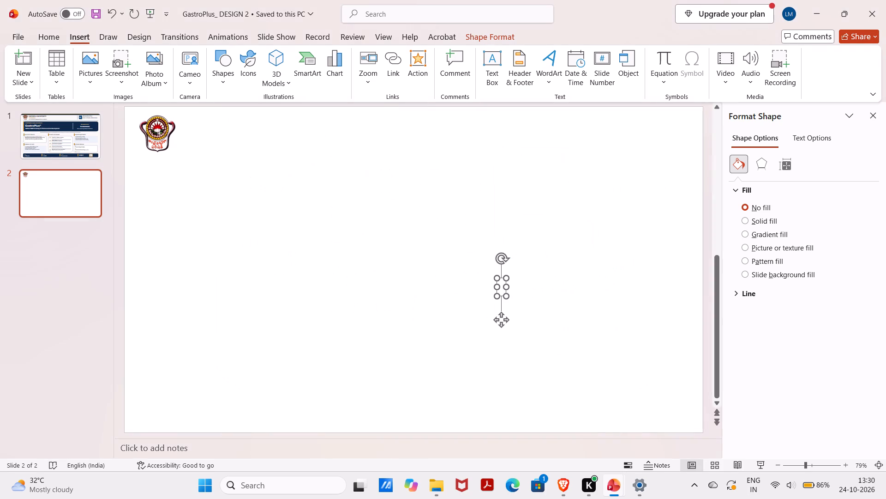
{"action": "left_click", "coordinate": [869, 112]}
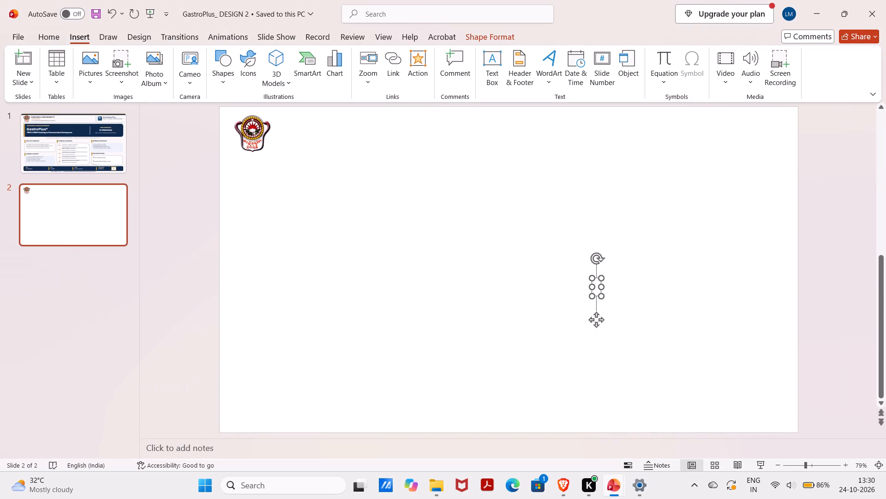